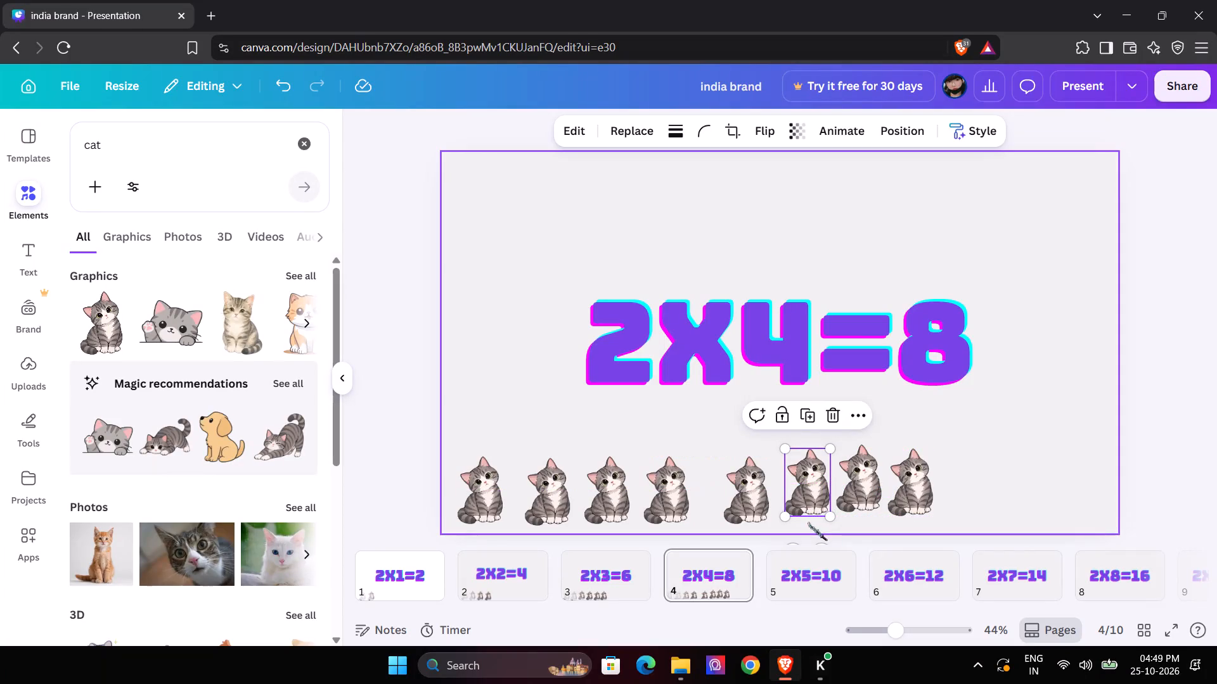
# Lower the sixth cat on the 2X4=8 page so it lines up with the cats before it.
pyautogui.click(810, 500)
pyautogui.click(810, 500)
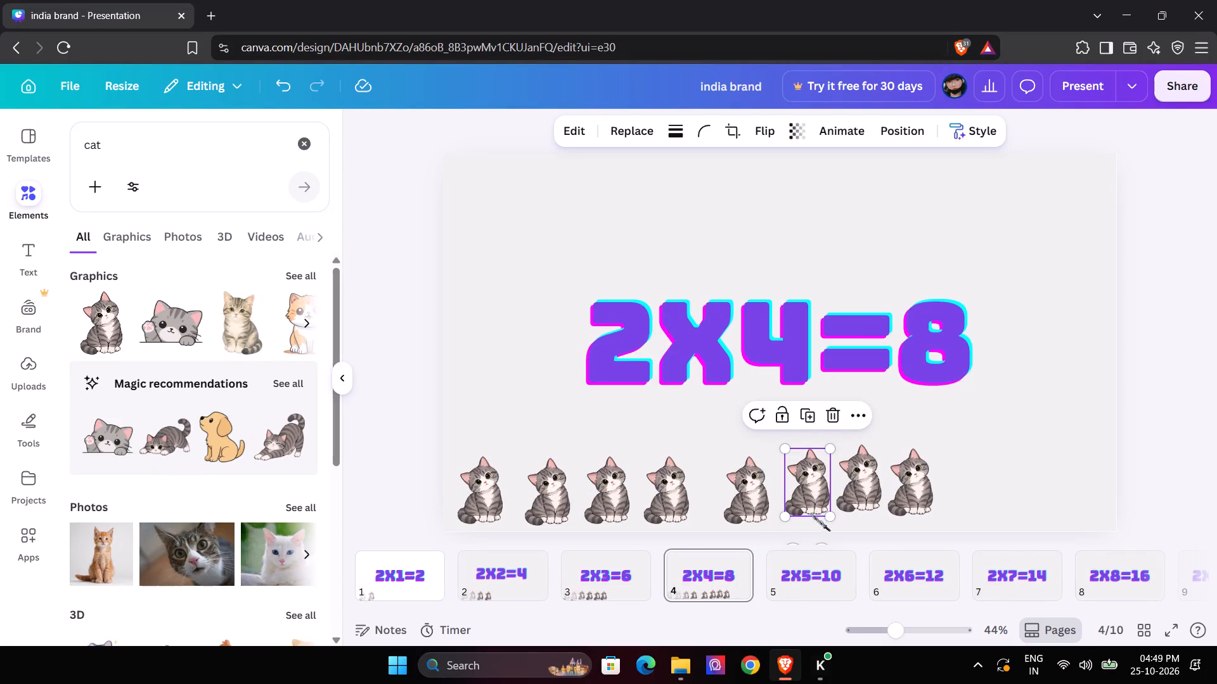
pyautogui.moveTo(812, 484); pyautogui.dragTo(815, 503)
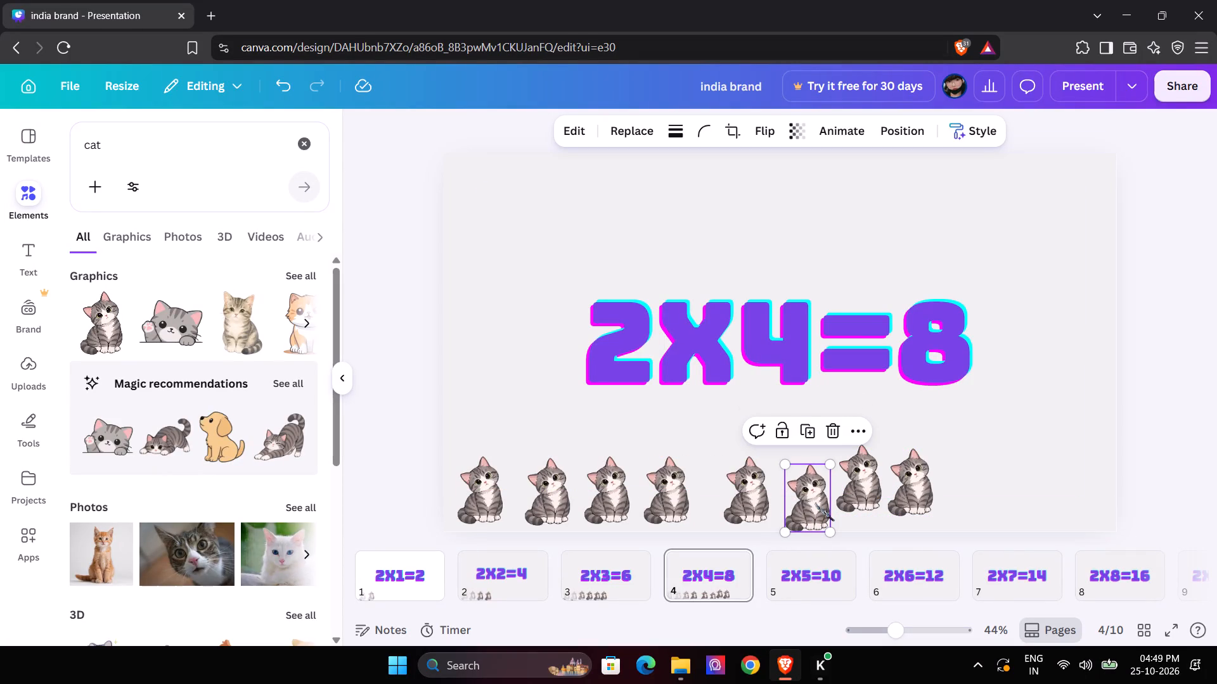
pyautogui.doubleClick(808, 503)
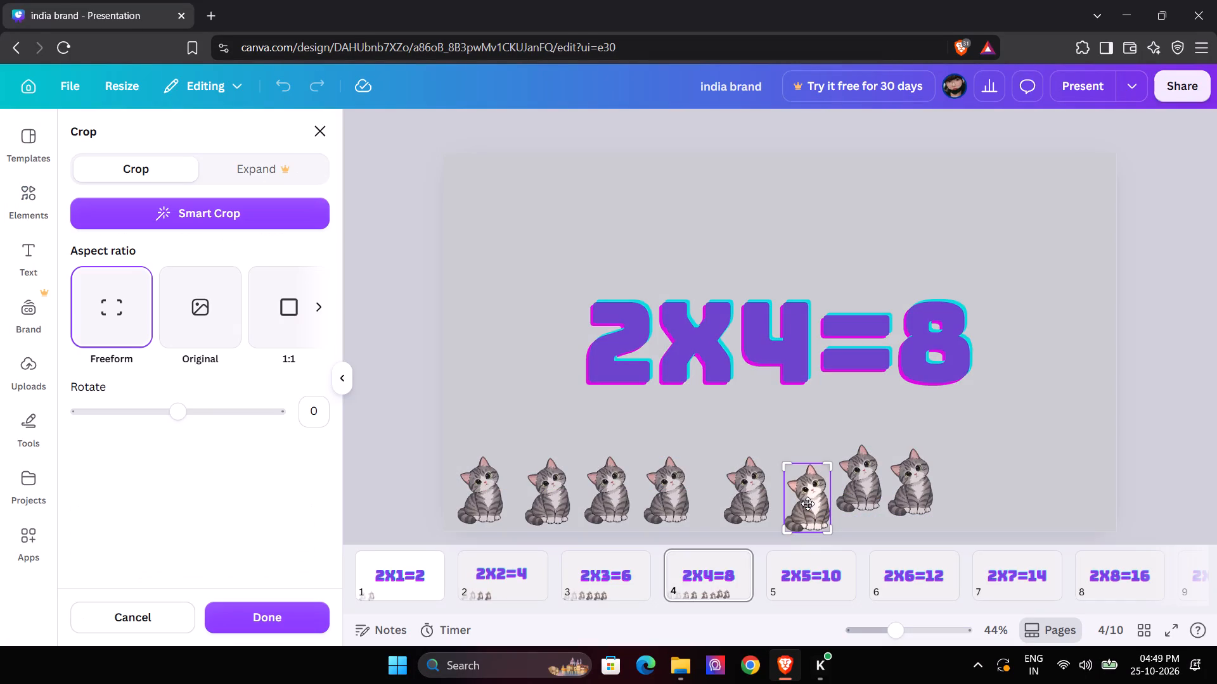
pyautogui.press('Escape')
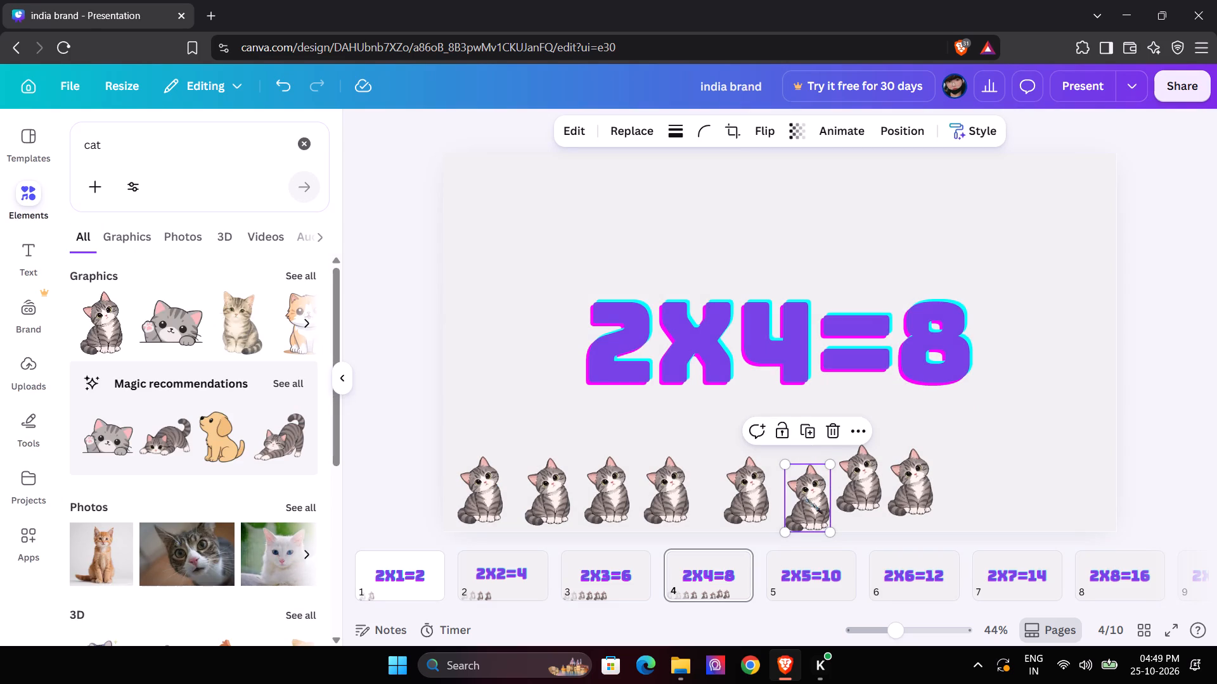
pyautogui.moveTo(801, 480); pyautogui.dragTo(799, 470)
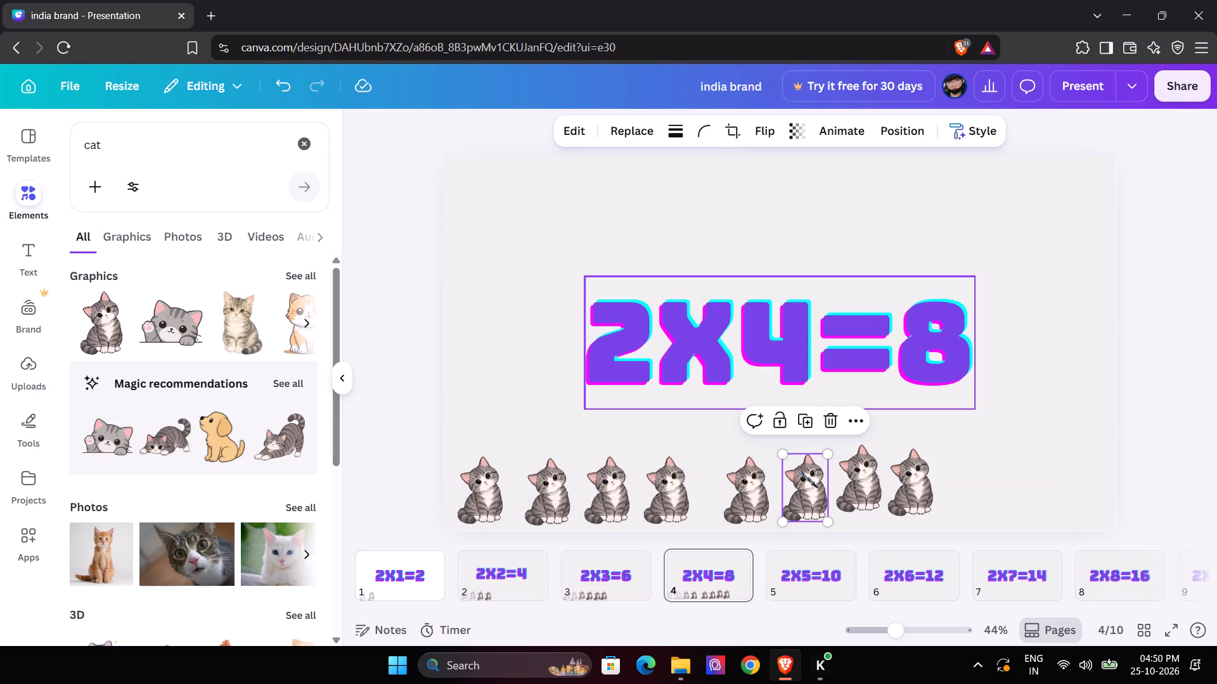
# Lower the seventh cat on the 2X4=8 page into line with the rest of the row.
pyautogui.doubleClick(859, 497)
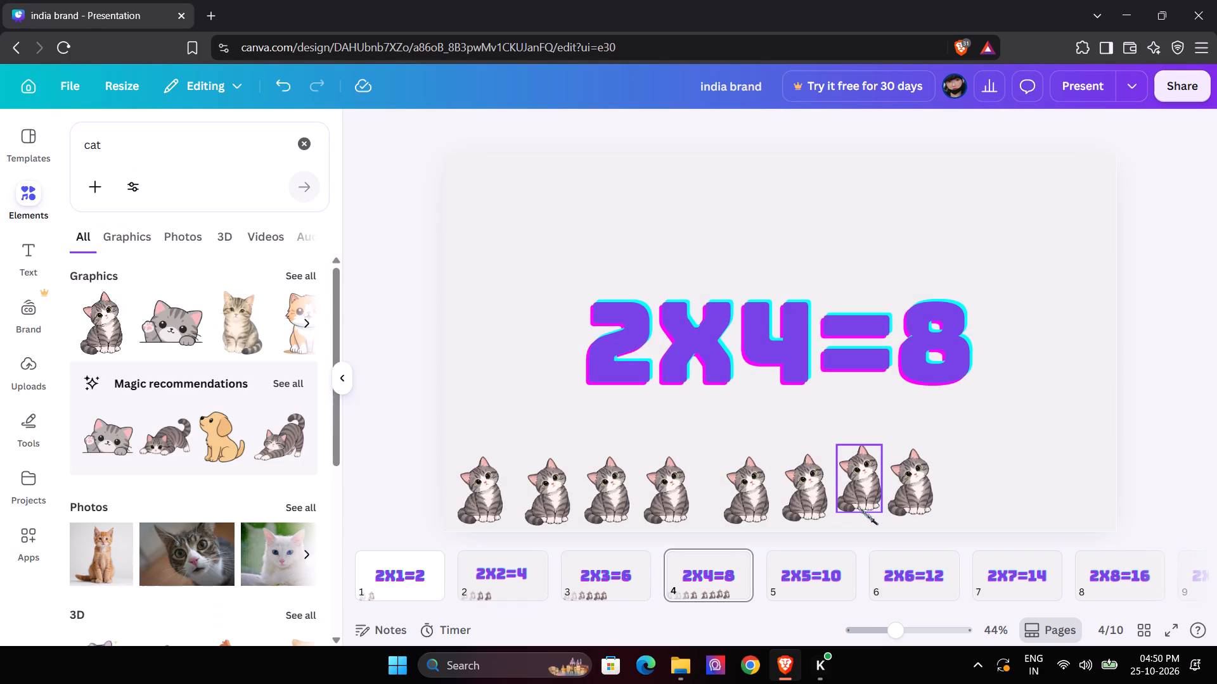
pyautogui.moveTo(861, 492); pyautogui.dragTo(860, 505)
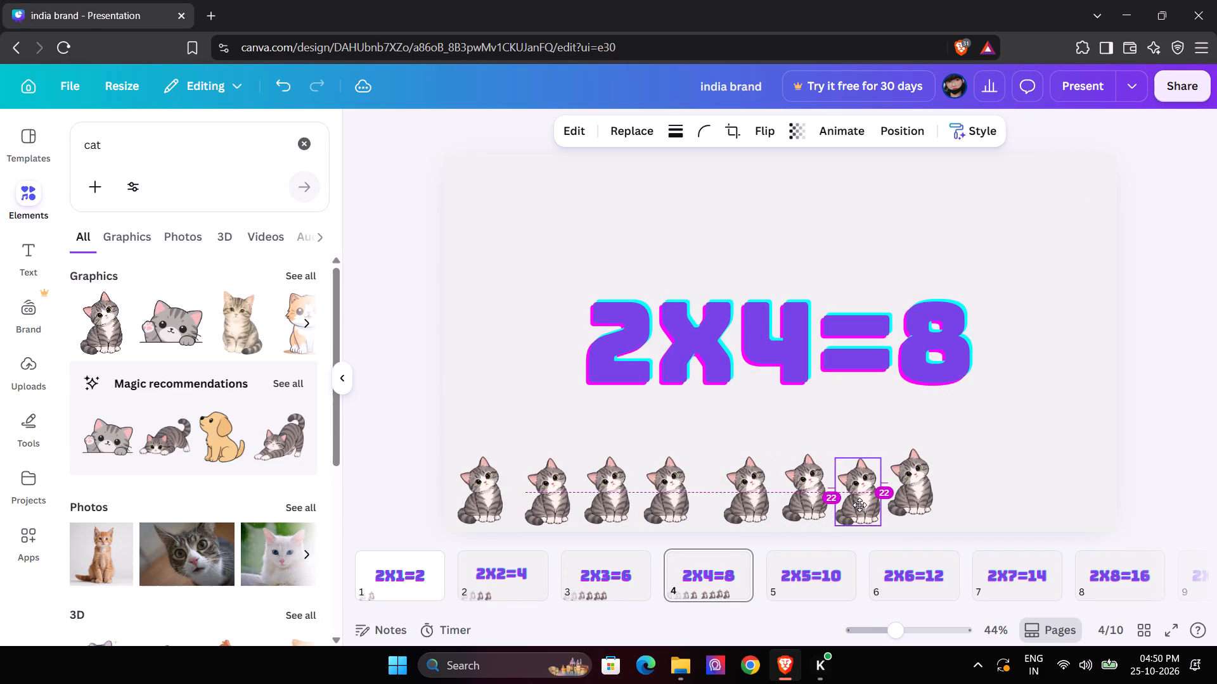
pyautogui.moveTo(860, 505); pyautogui.dragTo(860, 509)
pyautogui.click(917, 495)
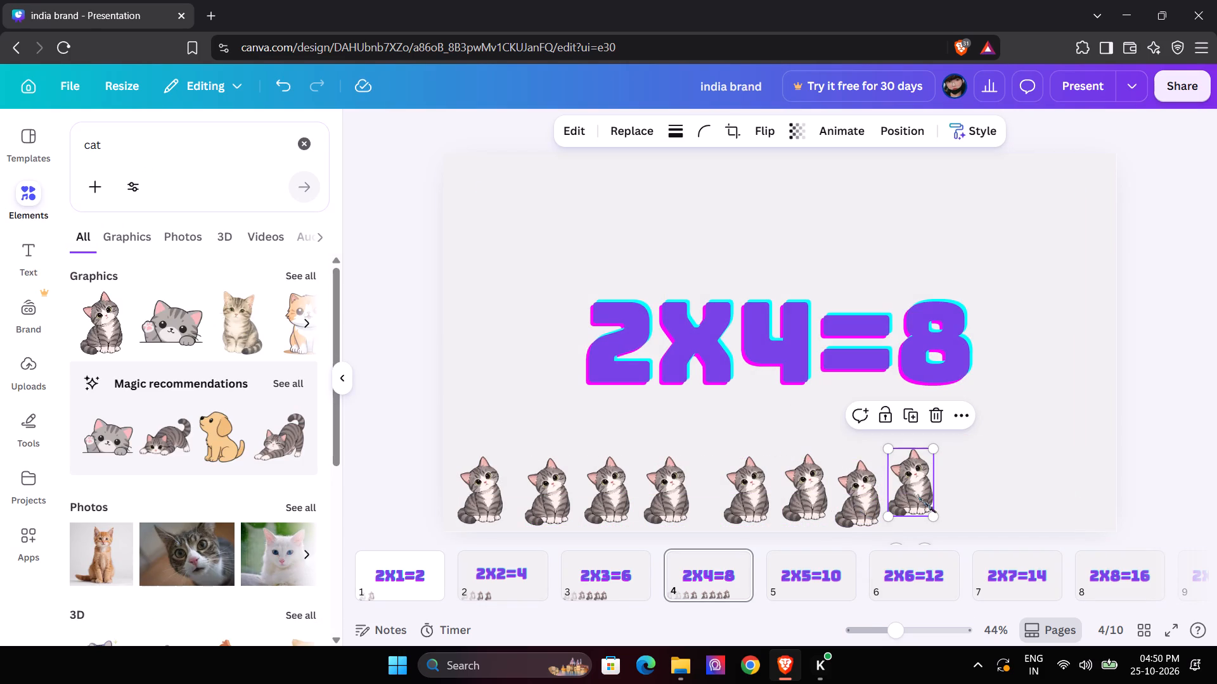
pyautogui.click(872, 490)
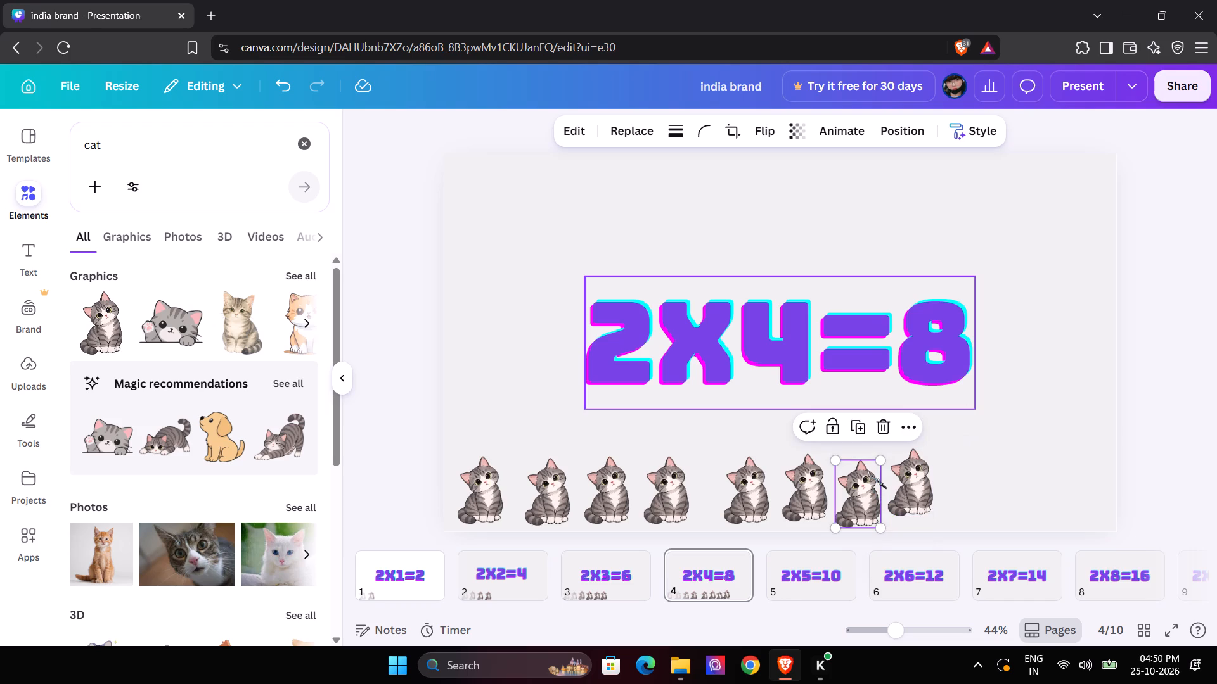
pyautogui.click(867, 471)
pyautogui.click(867, 471)
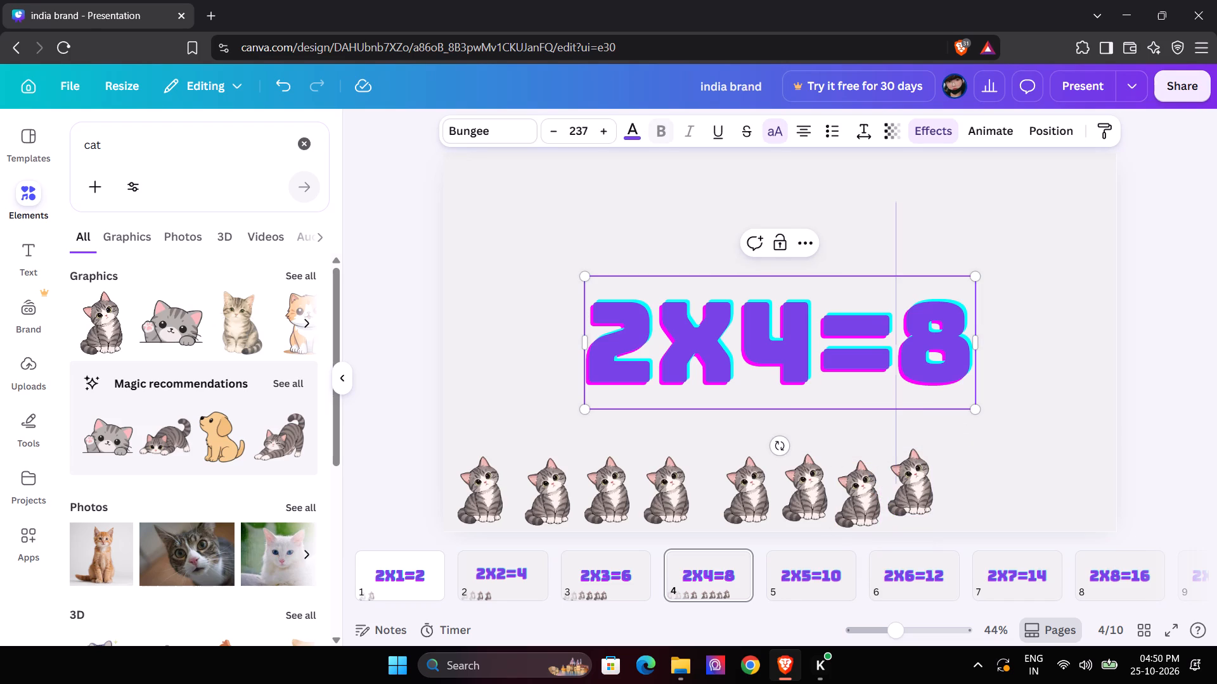
pyautogui.click(867, 471)
pyautogui.doubleClick(851, 514)
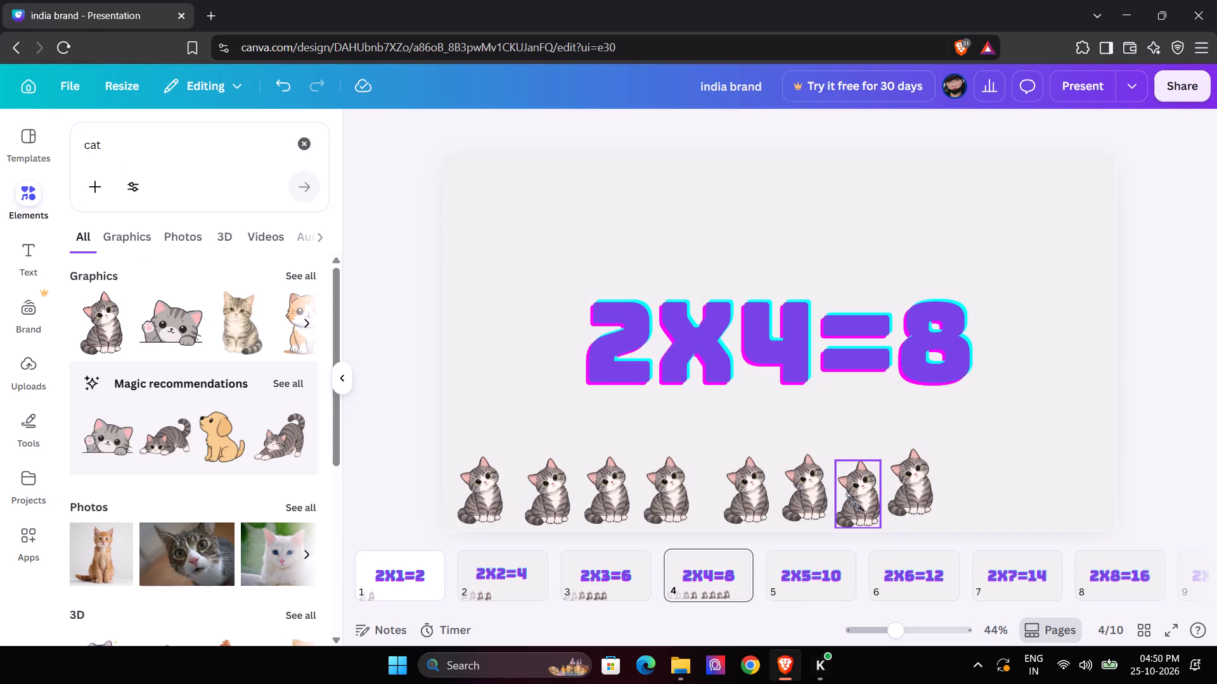
pyautogui.moveTo(844, 495); pyautogui.dragTo(845, 479)
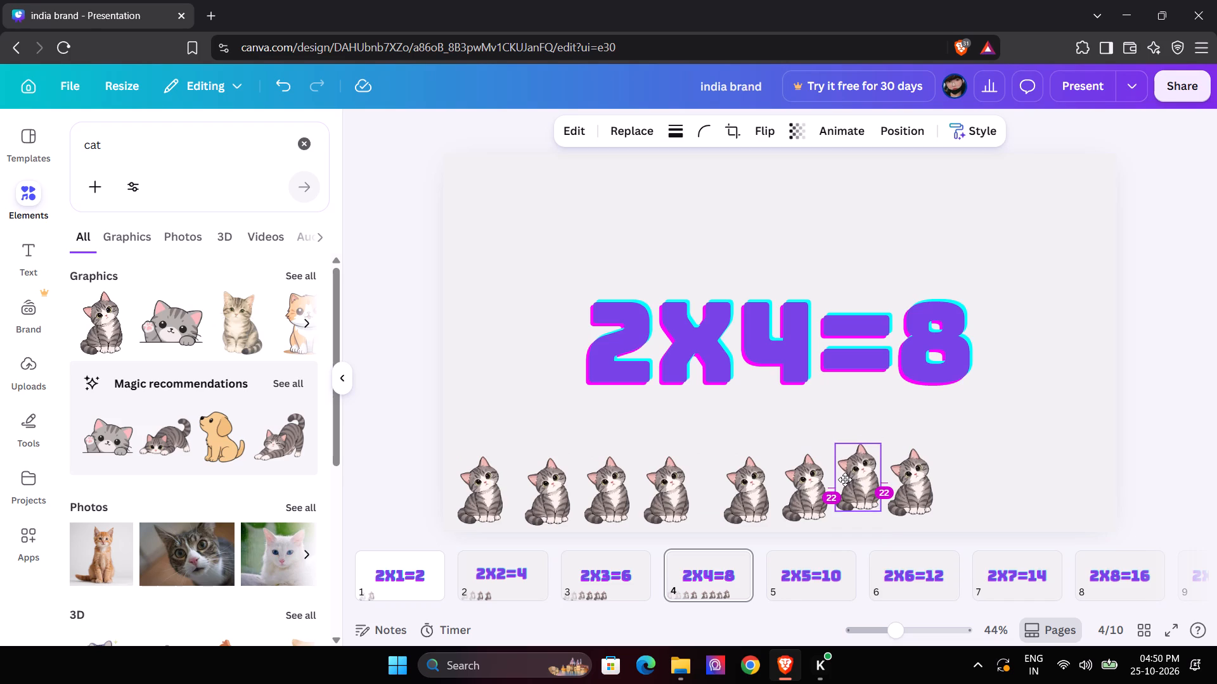
pyautogui.moveTo(845, 479); pyautogui.dragTo(845, 481)
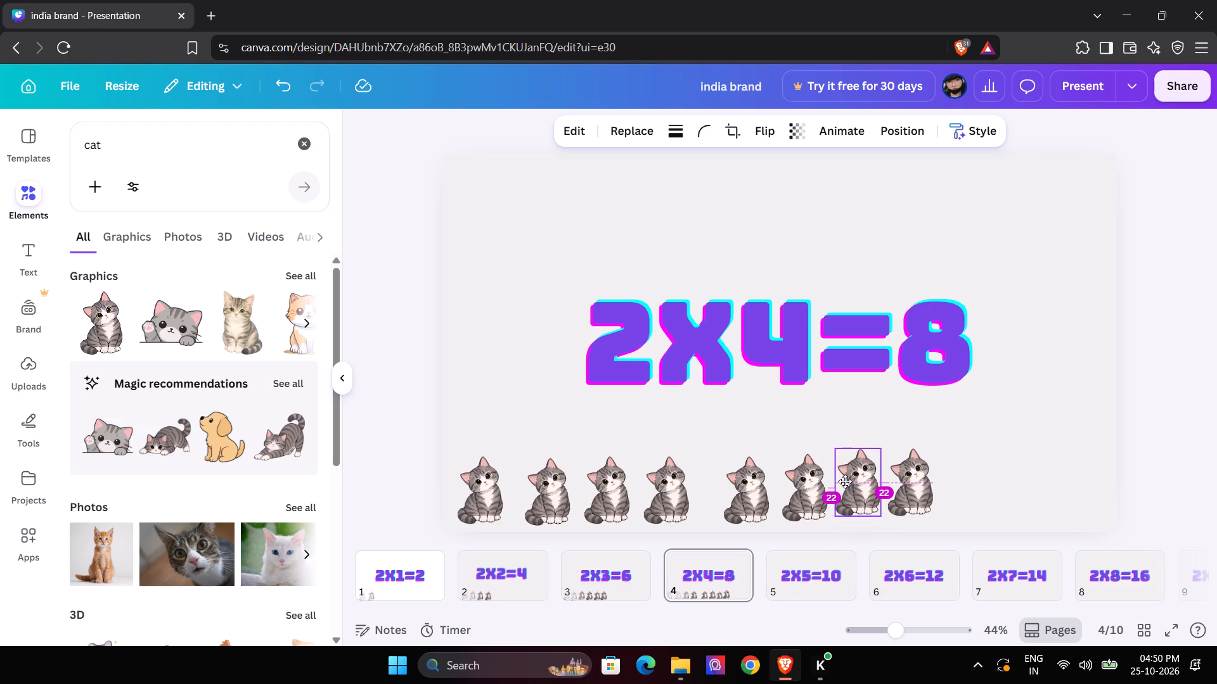
pyautogui.moveTo(845, 481); pyautogui.dragTo(845, 486)
# Space the fifth to eighth cats evenly along the row, bringing the eighth down level with the others.
pyautogui.click(907, 479)
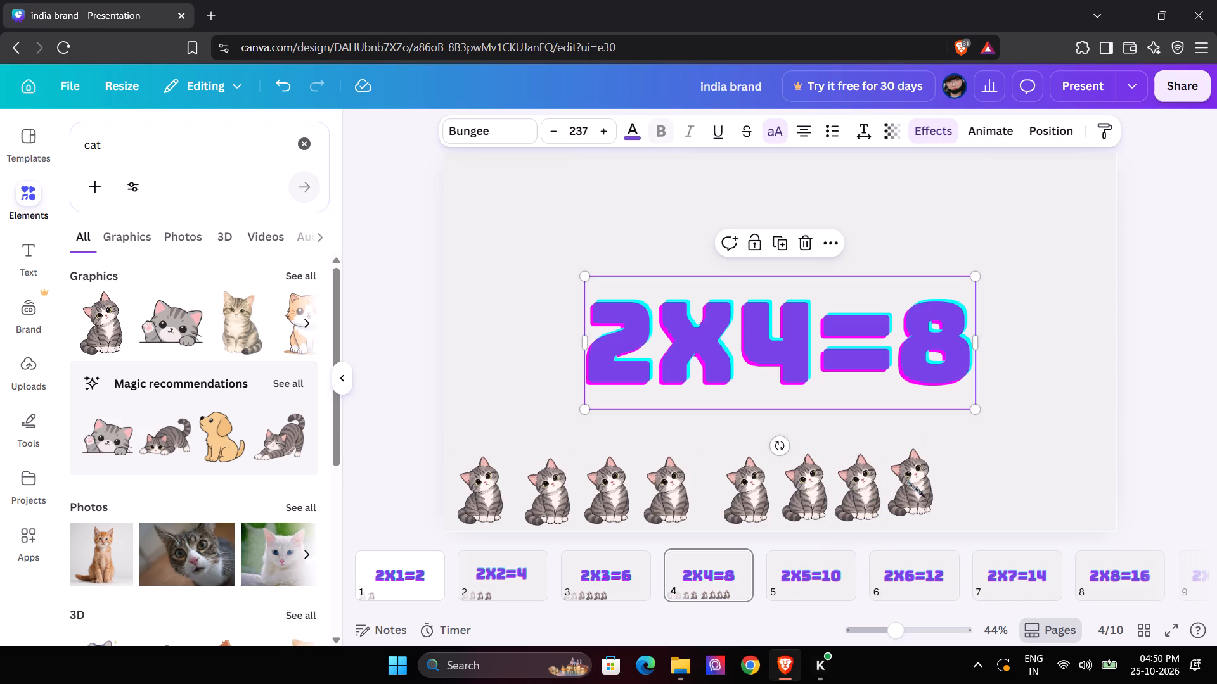
pyautogui.click(907, 479)
pyautogui.moveTo(917, 481); pyautogui.dragTo(915, 474)
pyautogui.click(915, 474)
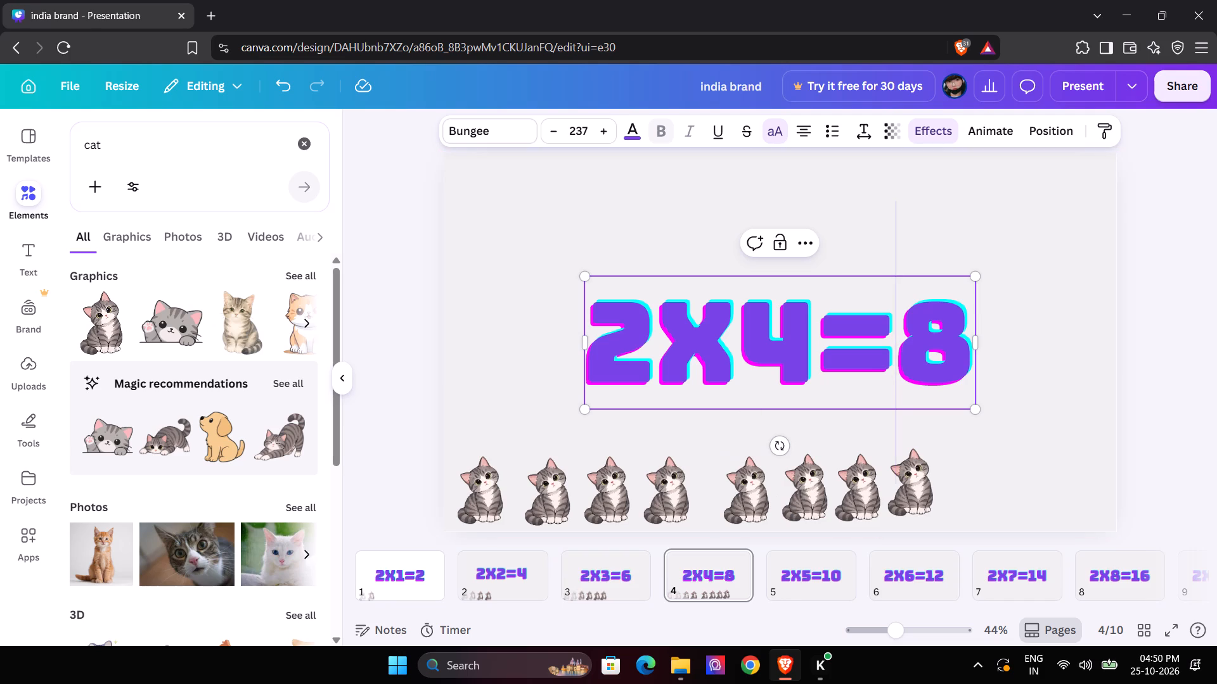
pyautogui.moveTo(746, 486); pyautogui.dragTo(730, 486)
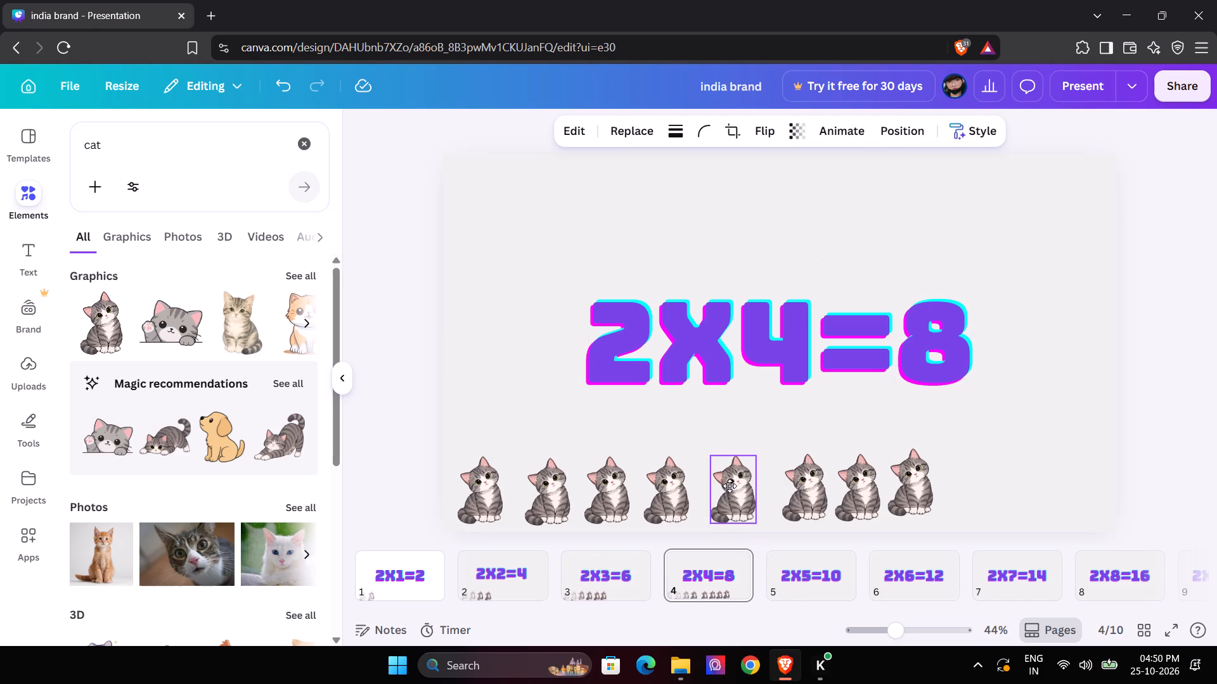
pyautogui.moveTo(730, 486); pyautogui.dragTo(726, 486)
pyautogui.moveTo(802, 509); pyautogui.dragTo(781, 511)
pyautogui.moveTo(853, 502); pyautogui.dragTo(835, 509)
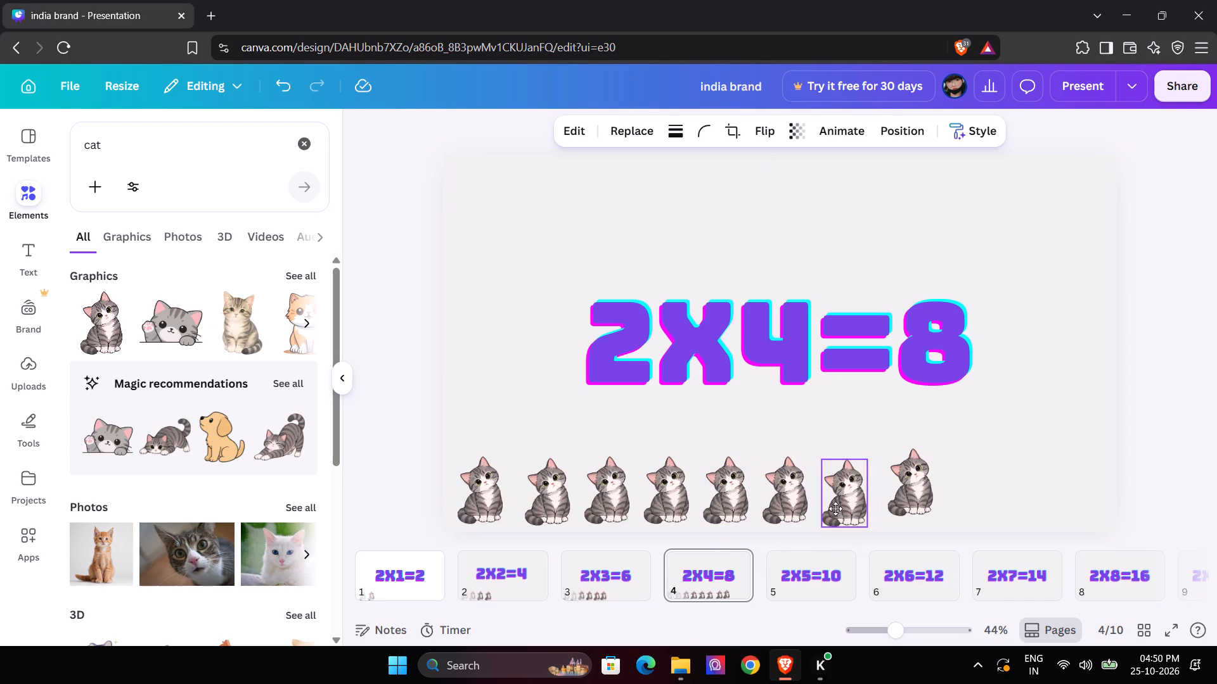
pyautogui.moveTo(835, 509); pyautogui.dragTo(839, 507)
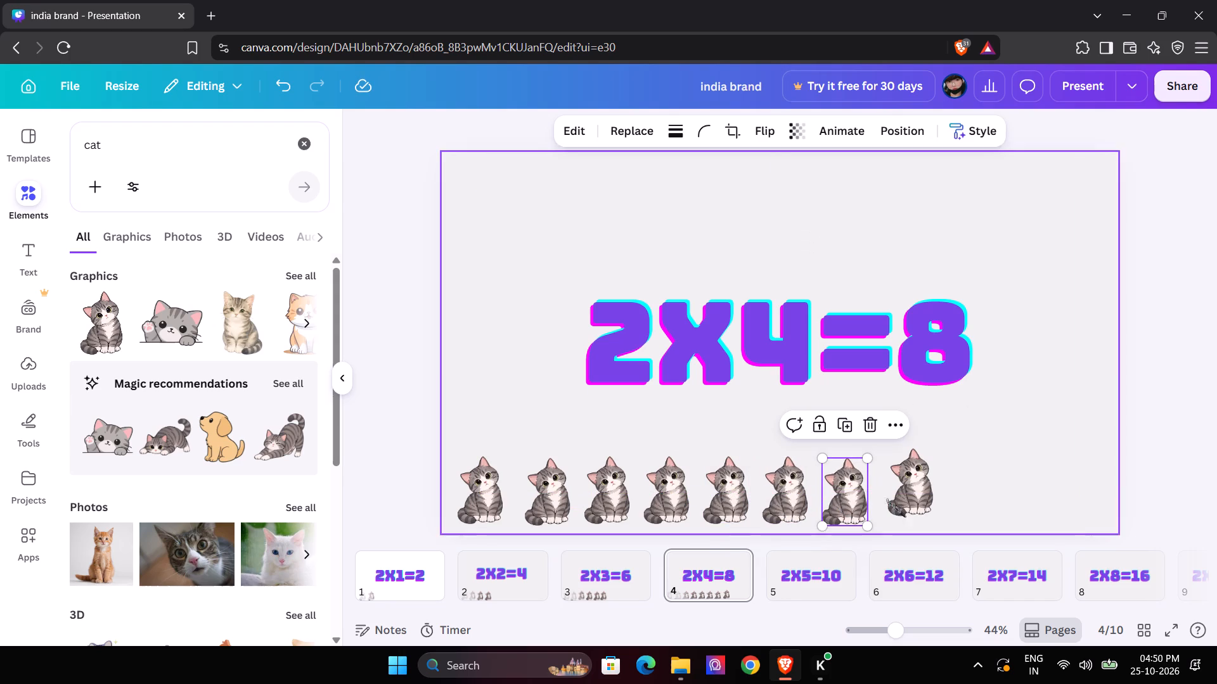
pyautogui.moveTo(903, 484); pyautogui.dragTo(896, 494)
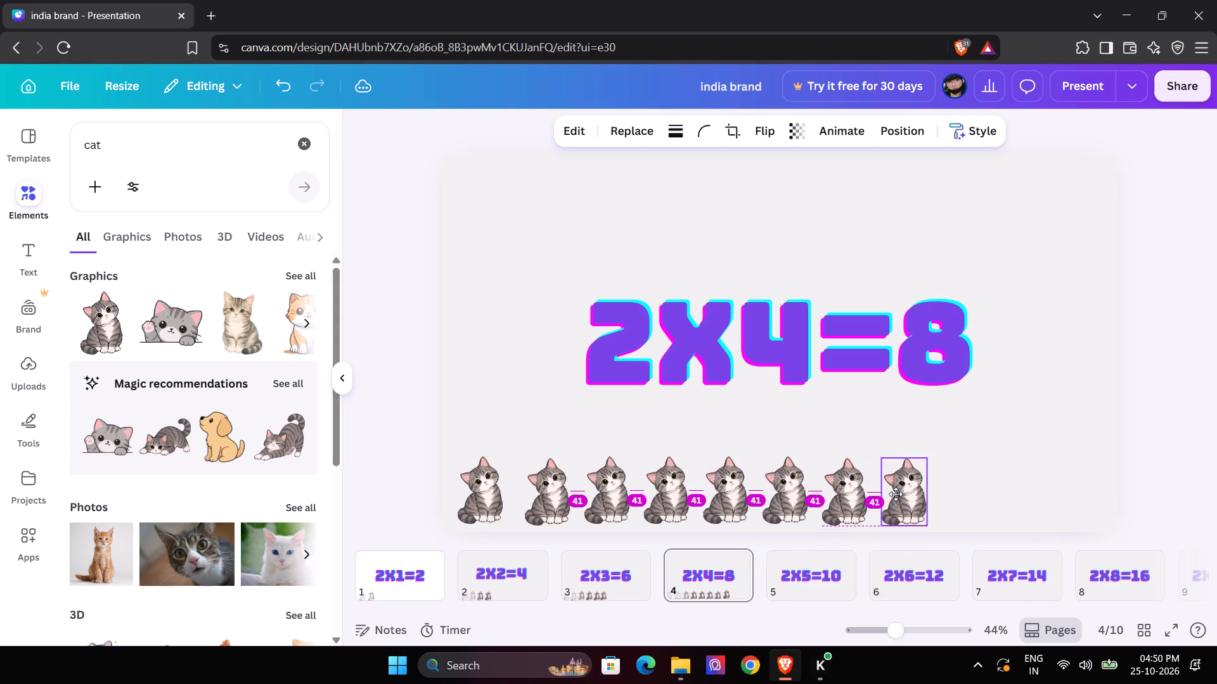
pyautogui.moveTo(896, 494); pyautogui.dragTo(895, 494)
# Review the finished cat row on the 2X4=8 page and go to the 2X5=10 page.
pyautogui.click(810, 579)
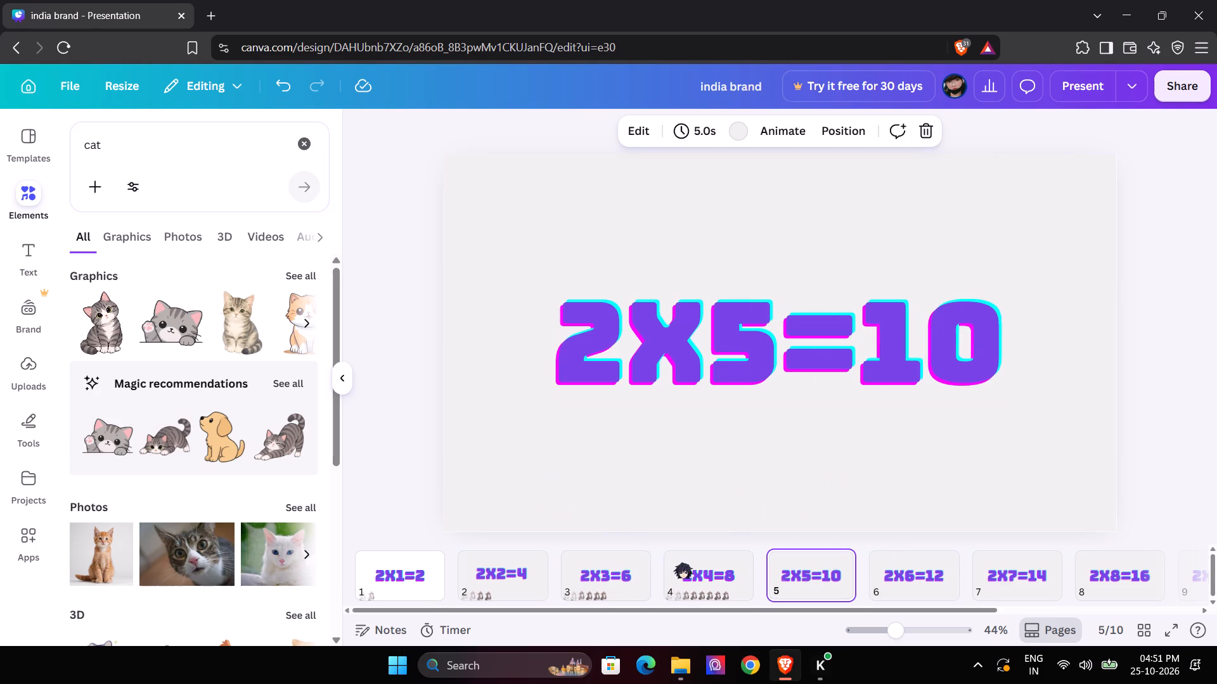
pyautogui.click(691, 583)
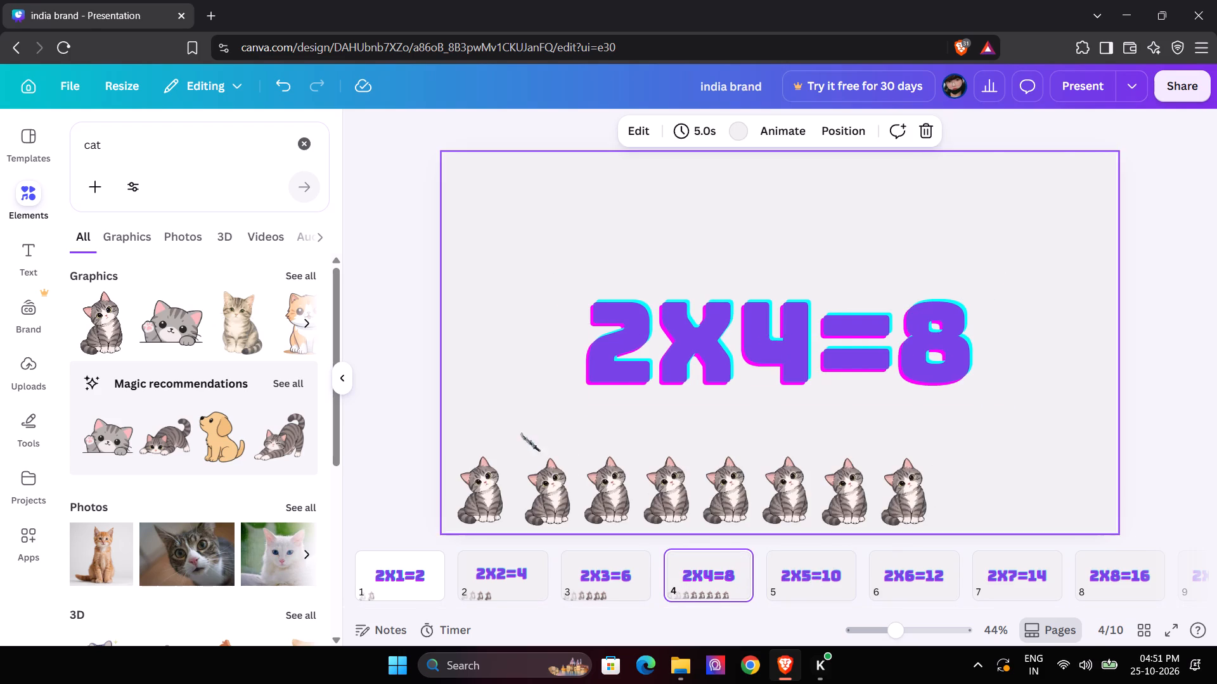
pyautogui.click(805, 572)
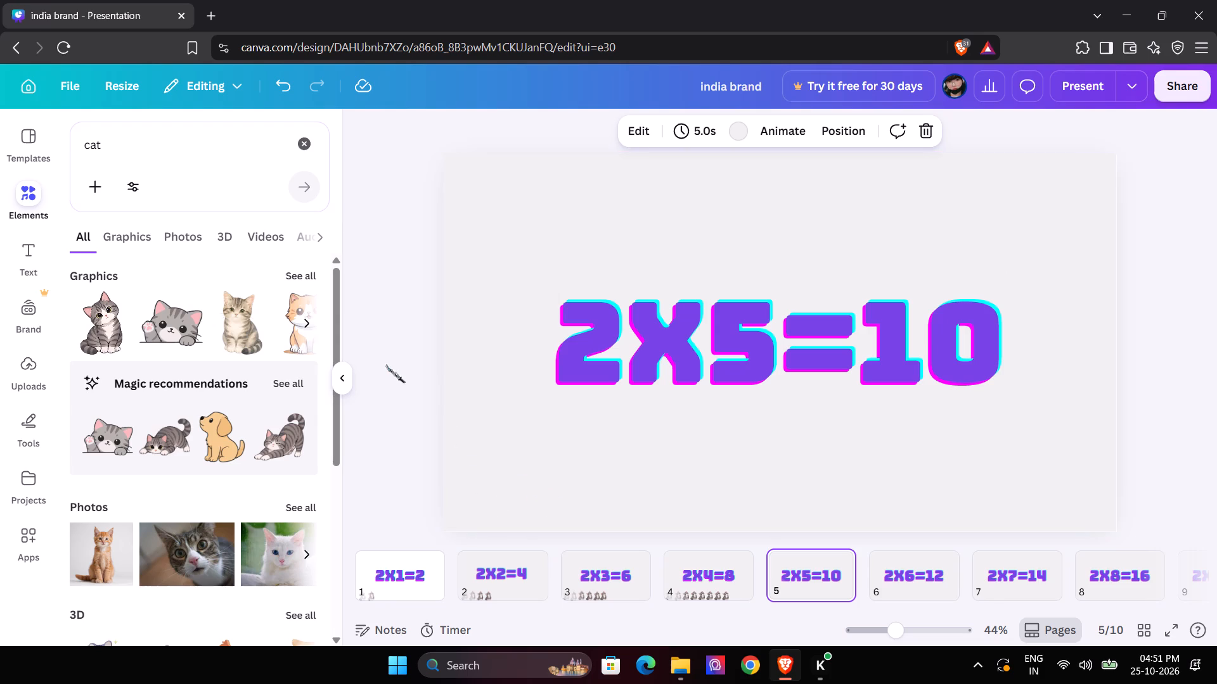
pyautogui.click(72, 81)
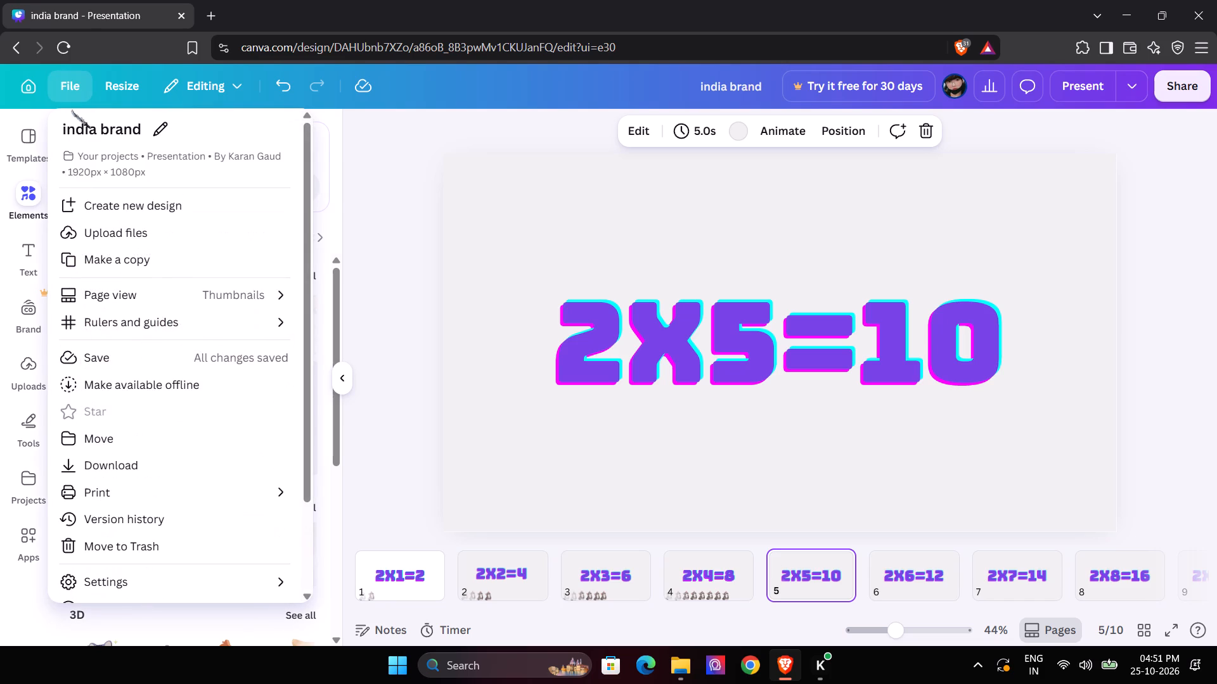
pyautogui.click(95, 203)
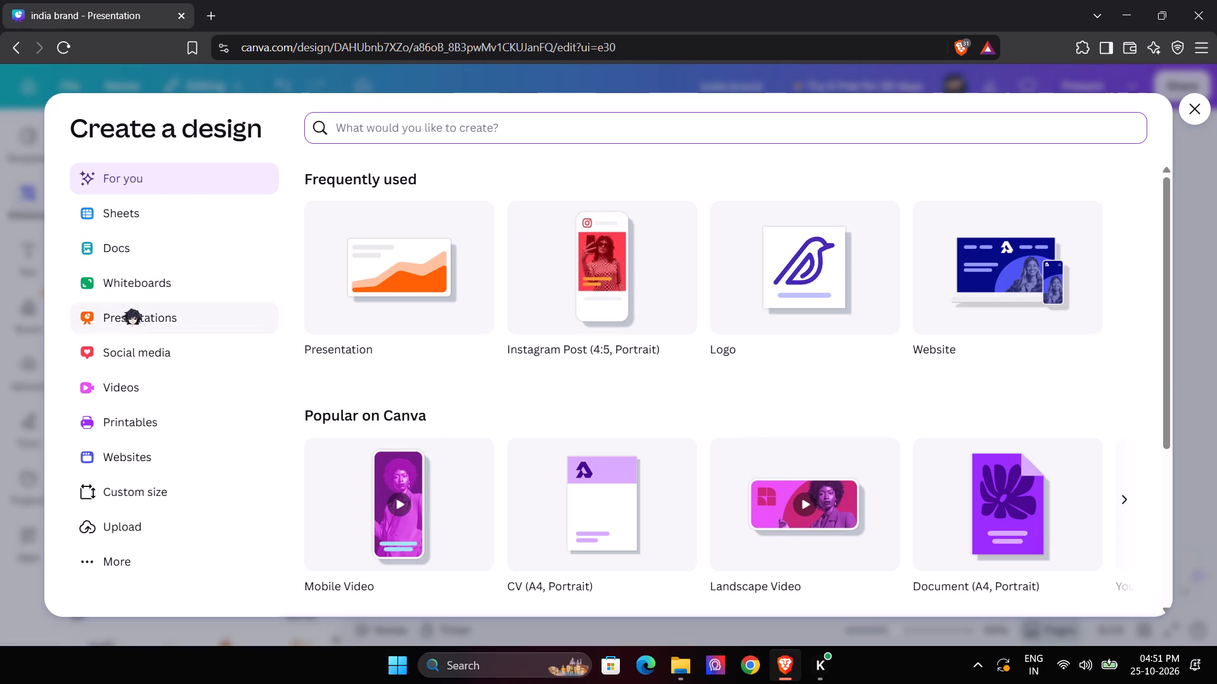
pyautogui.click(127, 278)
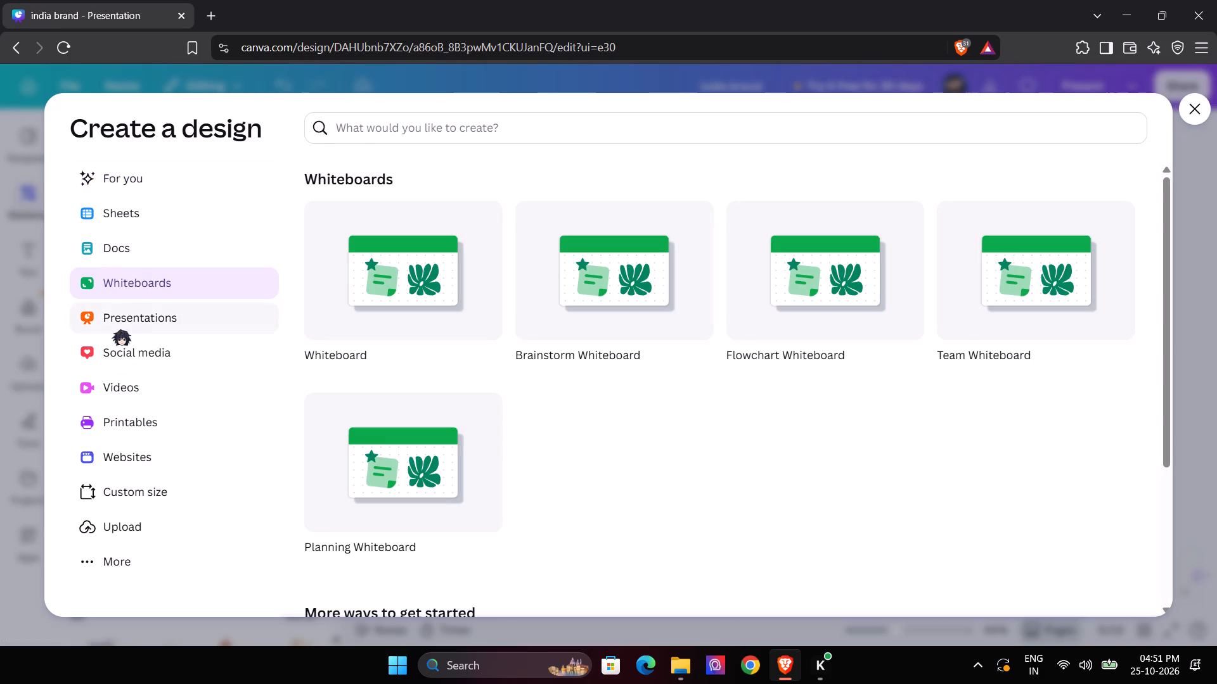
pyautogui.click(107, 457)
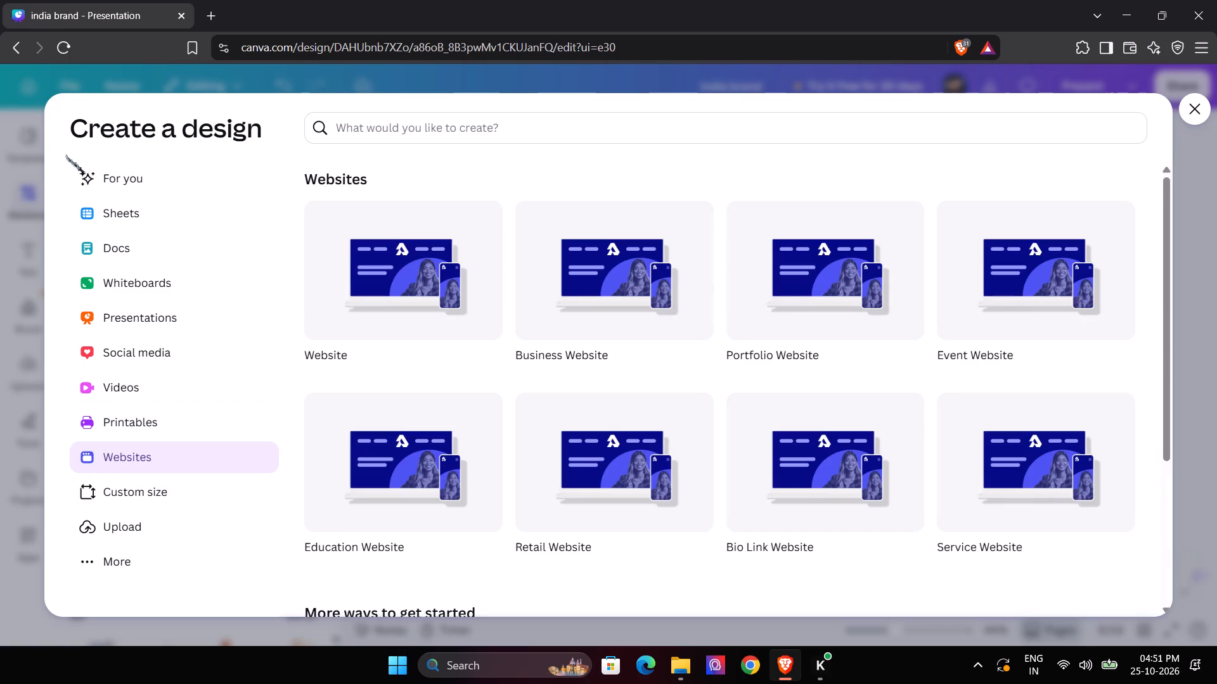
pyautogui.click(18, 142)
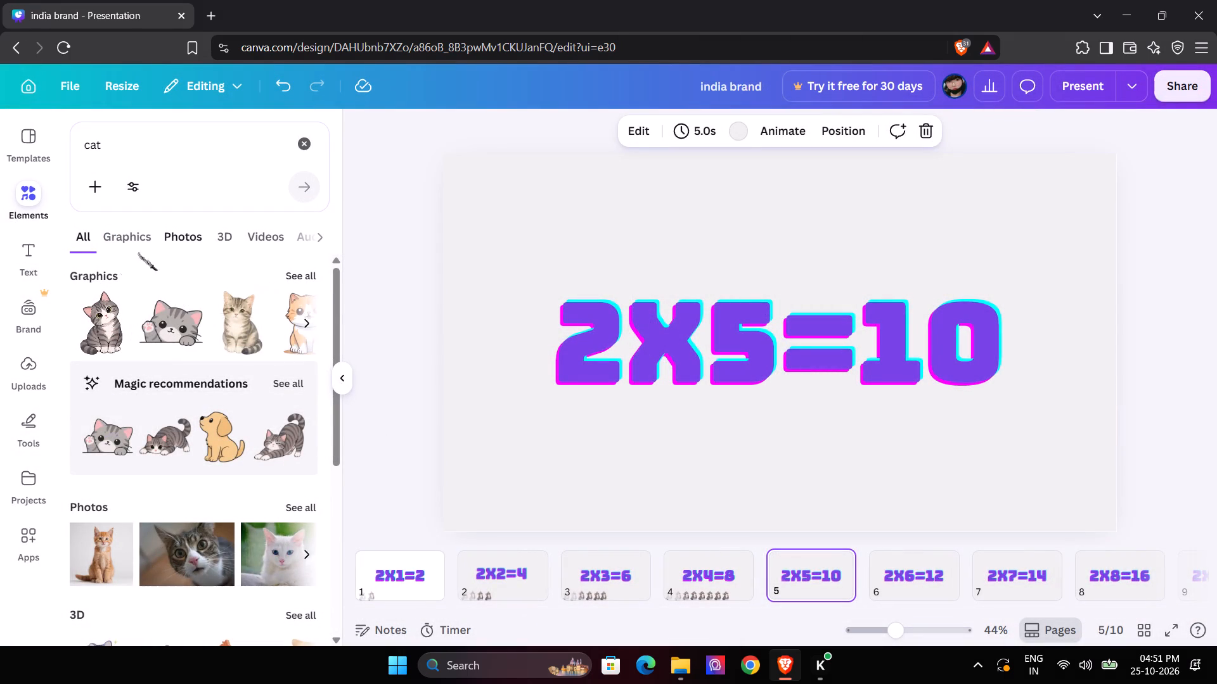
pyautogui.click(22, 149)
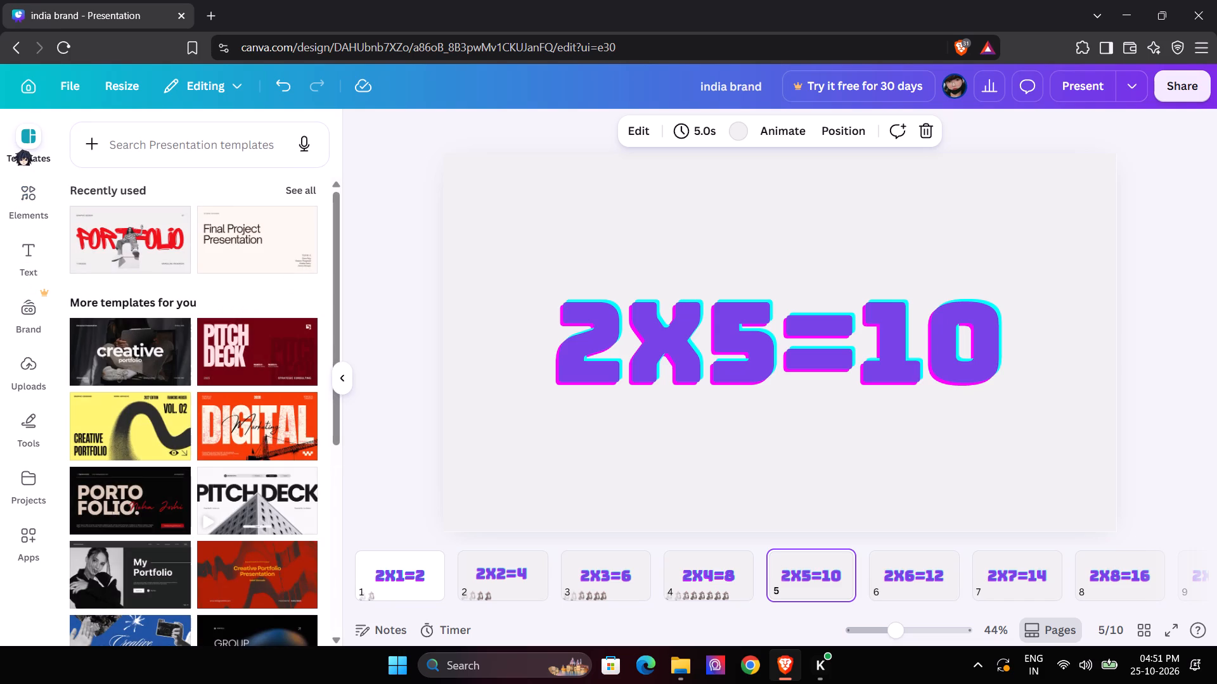
# Leave the india brand design for the Canva home page and dismiss the 30-day trial offer.
pyautogui.click(28, 84)
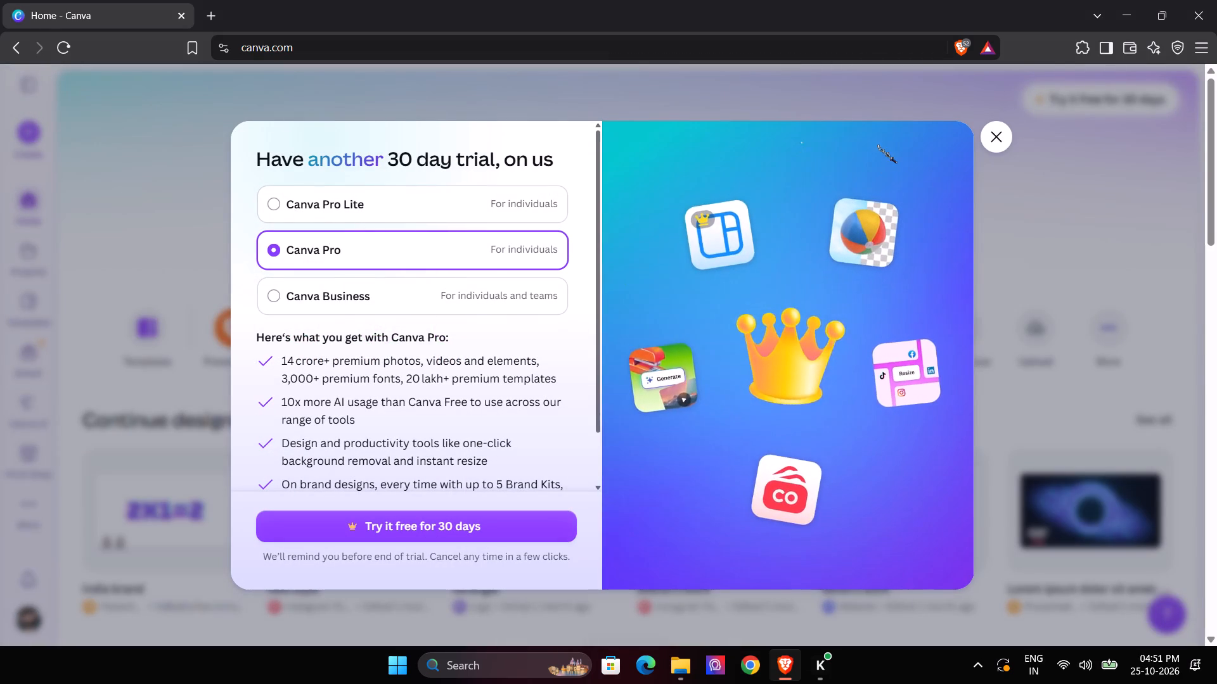
pyautogui.click(1003, 137)
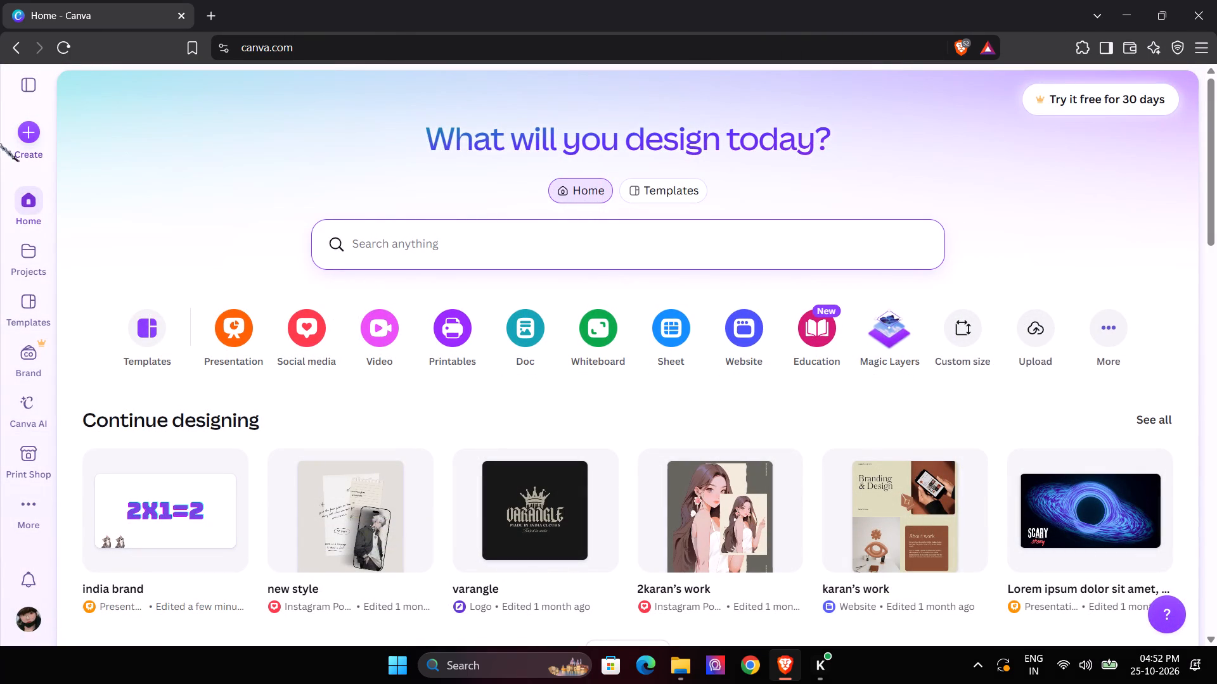
# Create a new blank presentation design.
pyautogui.click(23, 134)
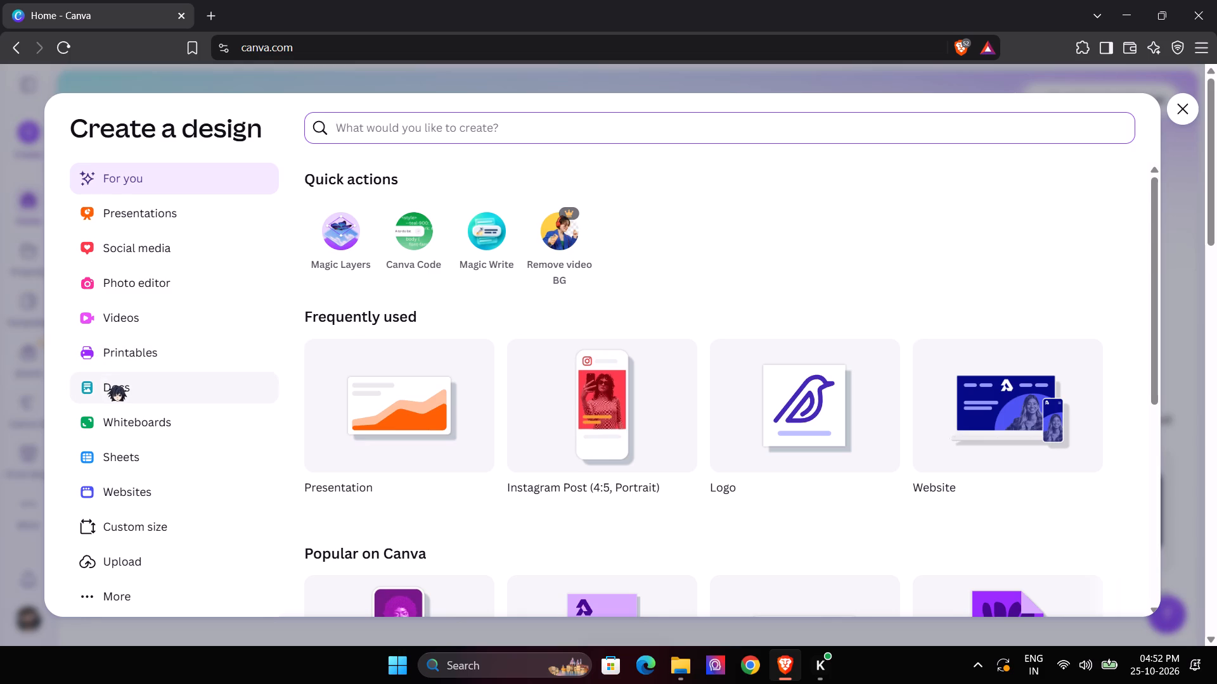
pyautogui.click(145, 213)
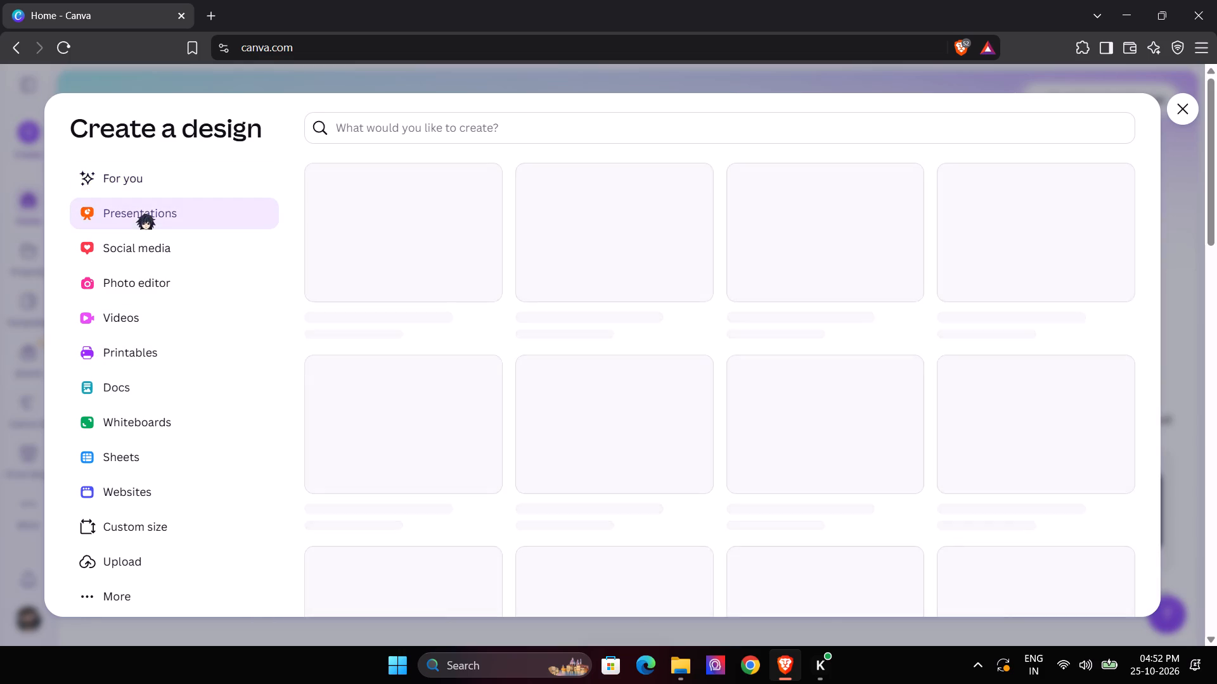
pyautogui.click(346, 283)
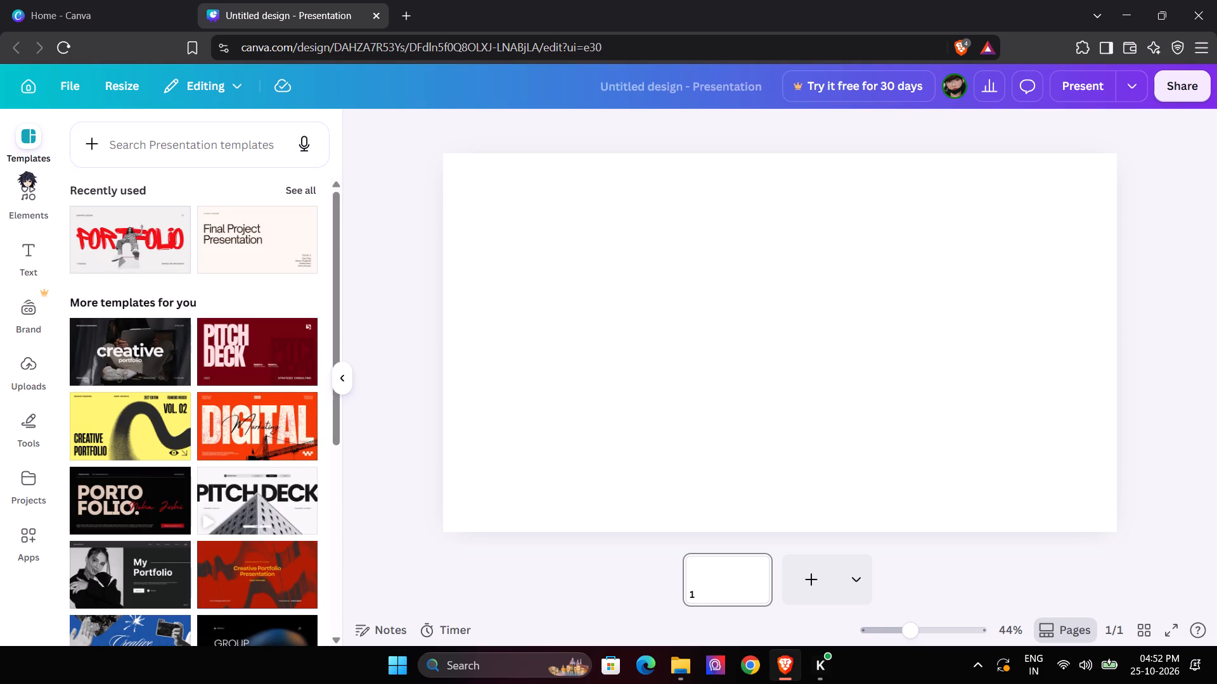
# Bring up the text styles available for the blank first page of the new presentation.
pyautogui.click(30, 196)
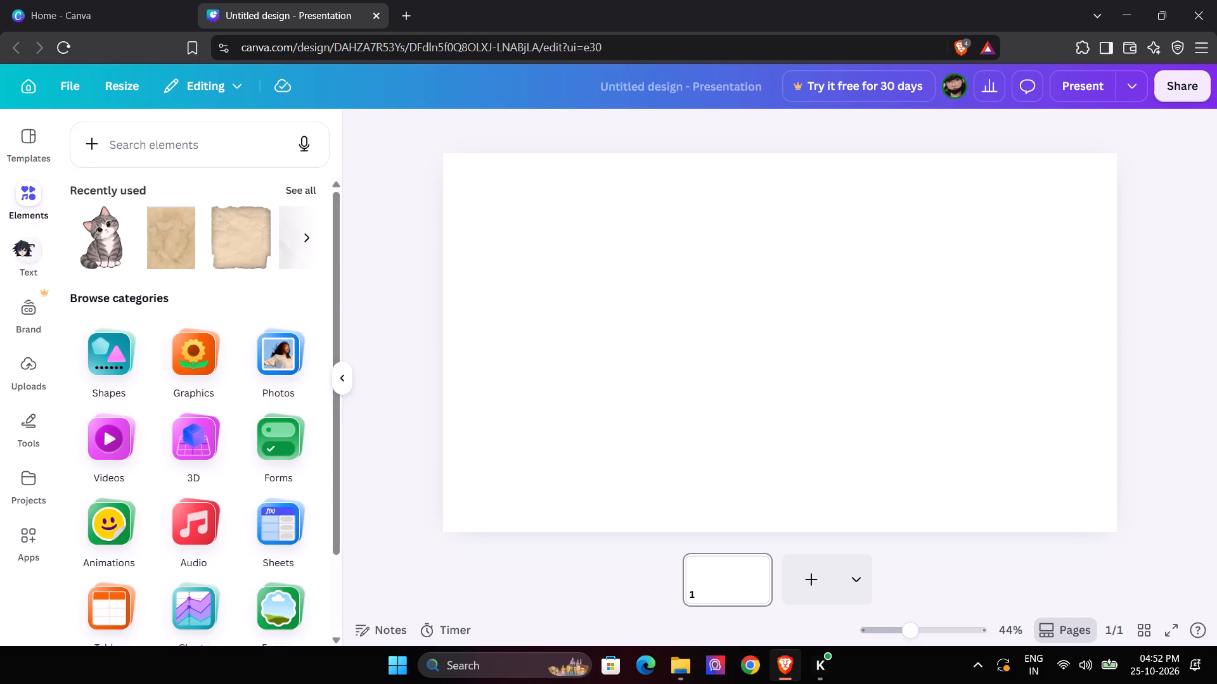
pyautogui.click(21, 258)
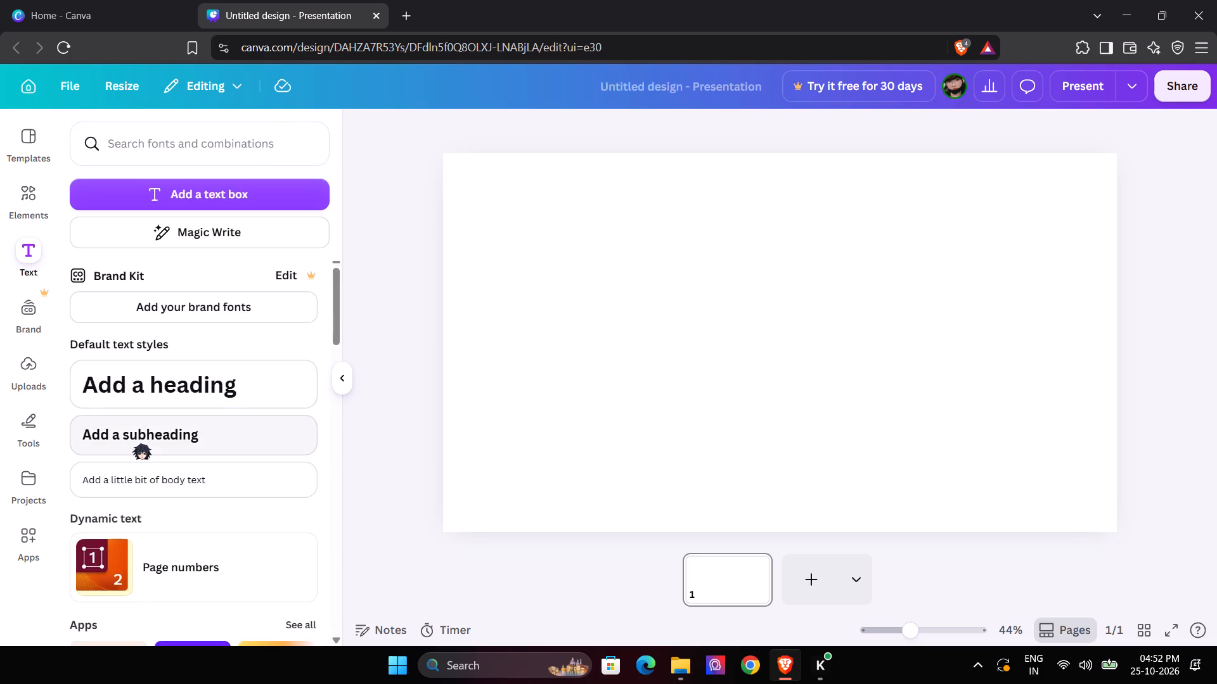
# Add the recently used PLAY text style to the blank page of the untitled presentation.
pyautogui.scroll(-3, 141, 443)
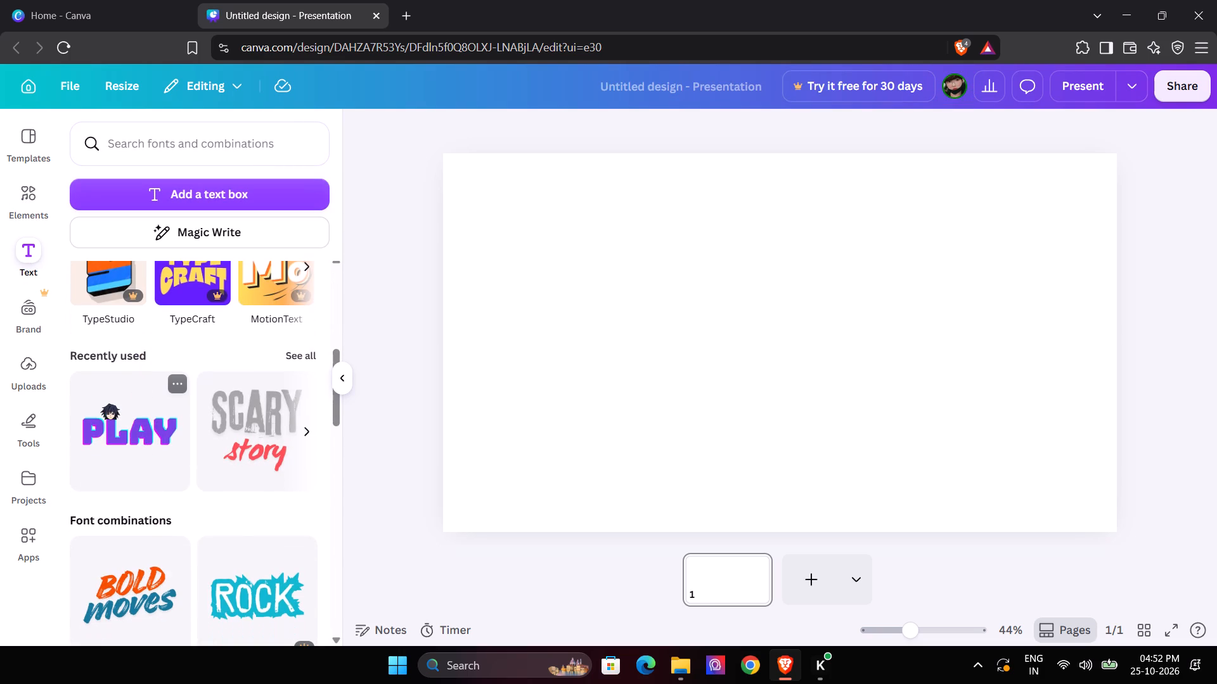
pyautogui.click(109, 403)
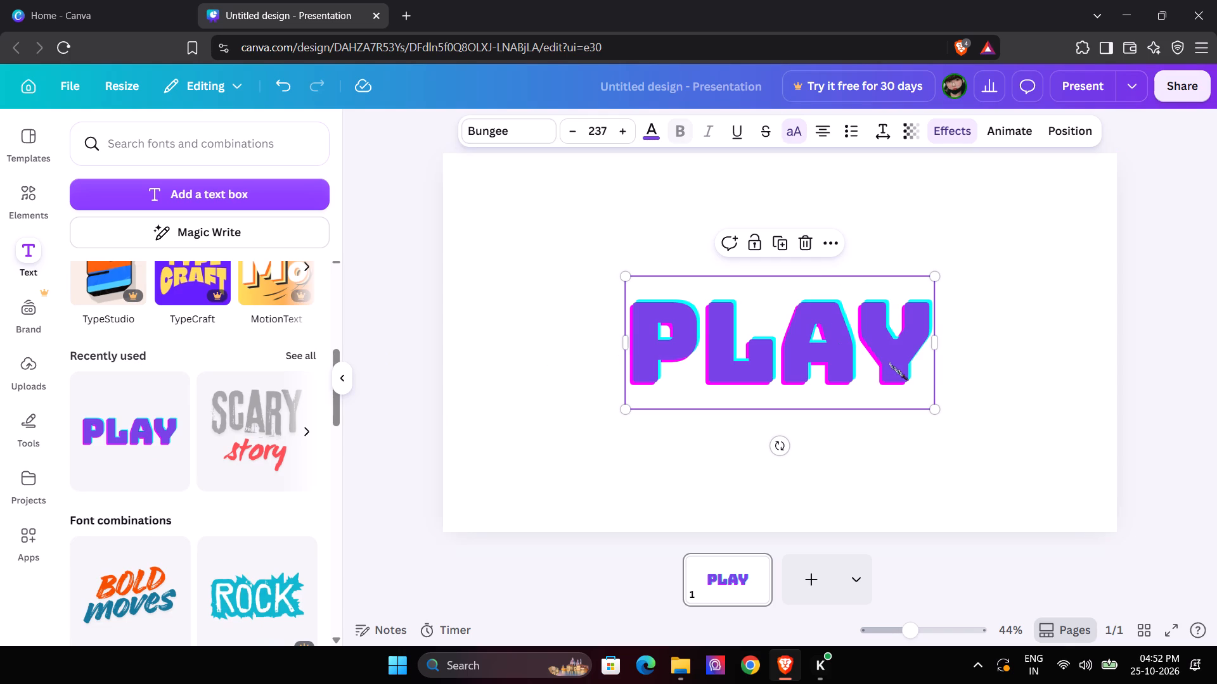
# Replace the PLAY text on page 1 with APPLE, keeping its text style.
pyautogui.doubleClick(889, 362)
pyautogui.click(918, 355)
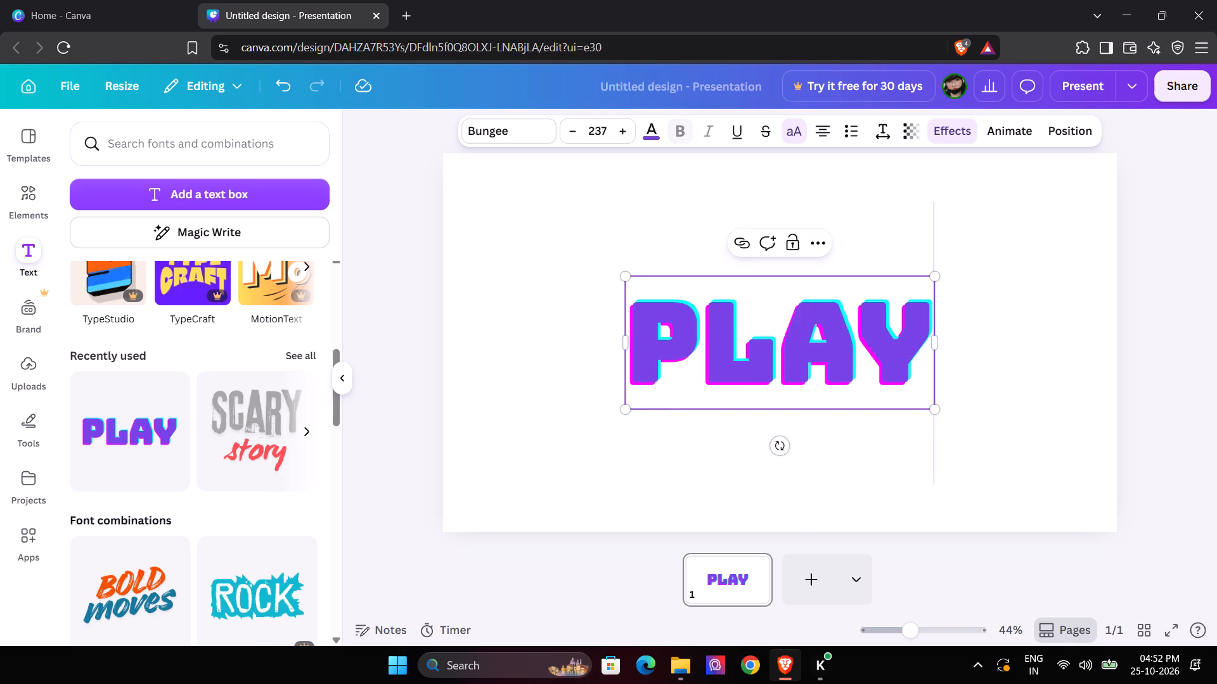
pyautogui.press('BackSpace')
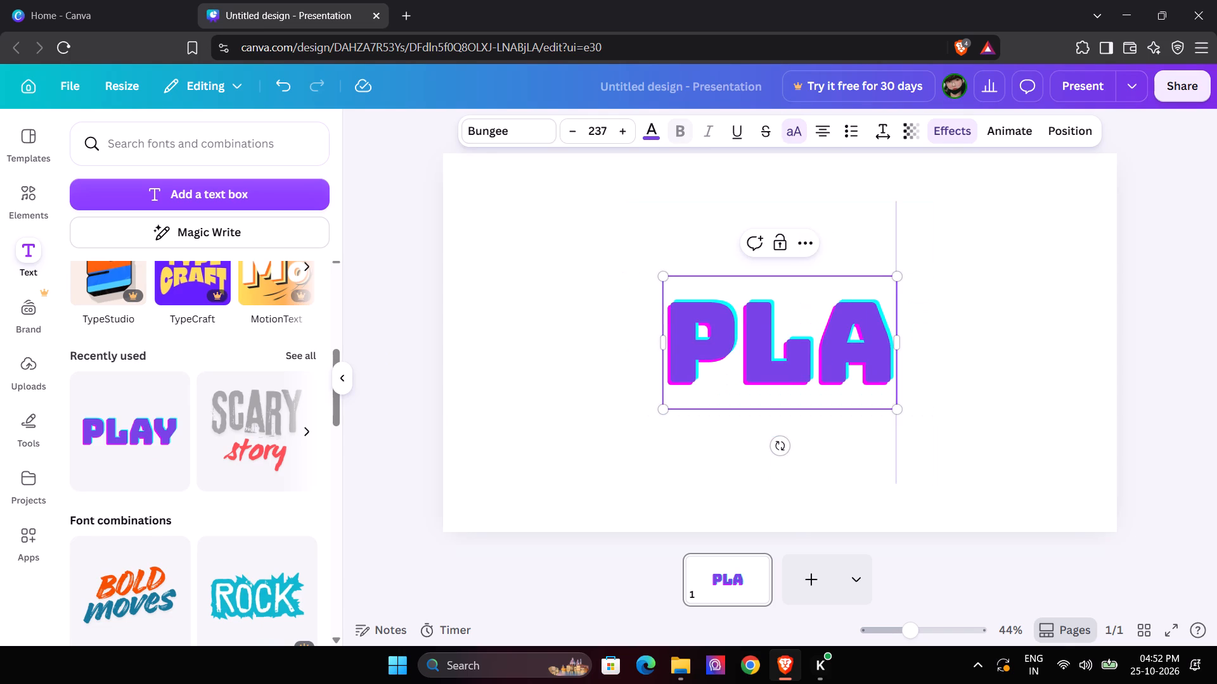
pyautogui.press('BackSpace')
pyautogui.press('BackSpace')
pyautogui.press('BackSpace')
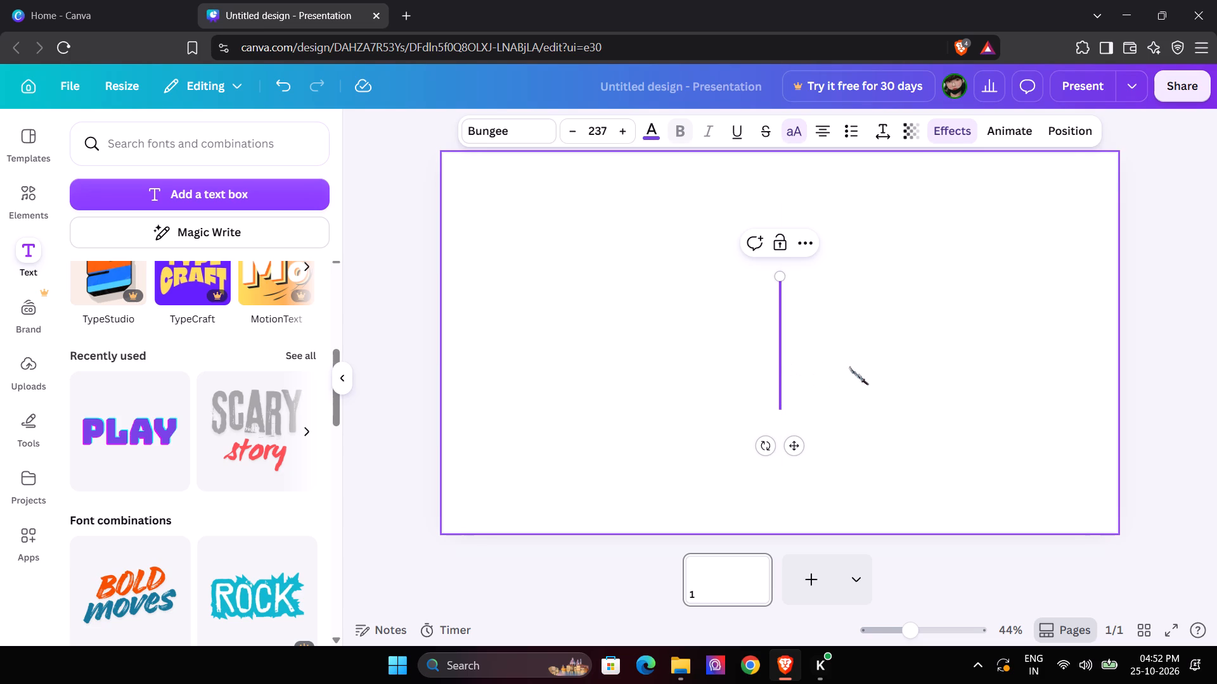
pyautogui.press('a')
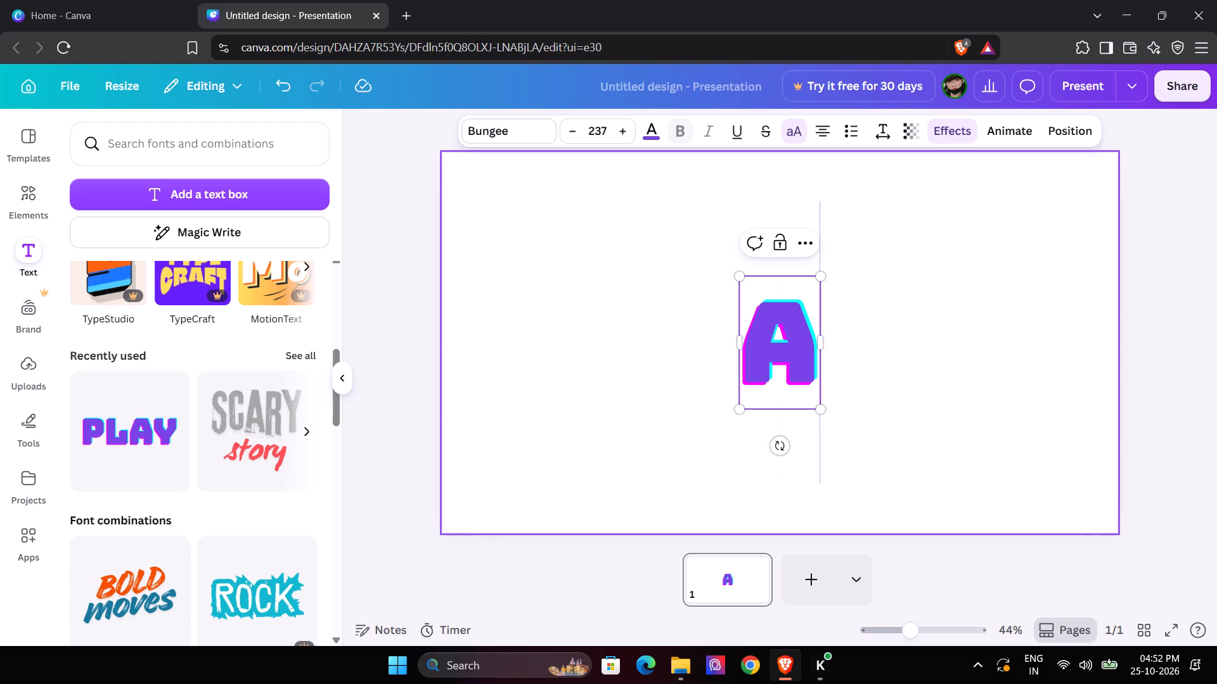
pyautogui.moveTo(849, 367); pyautogui.dragTo(859, 367)
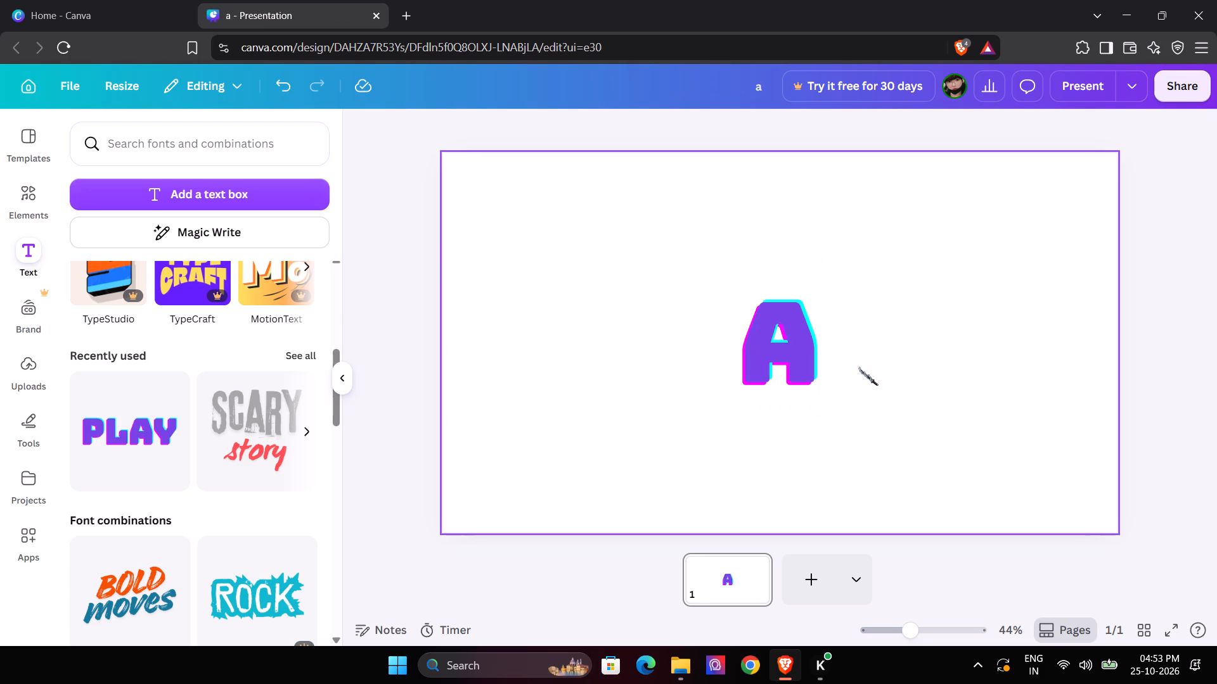
pyautogui.write('pp')
pyautogui.click(826, 351)
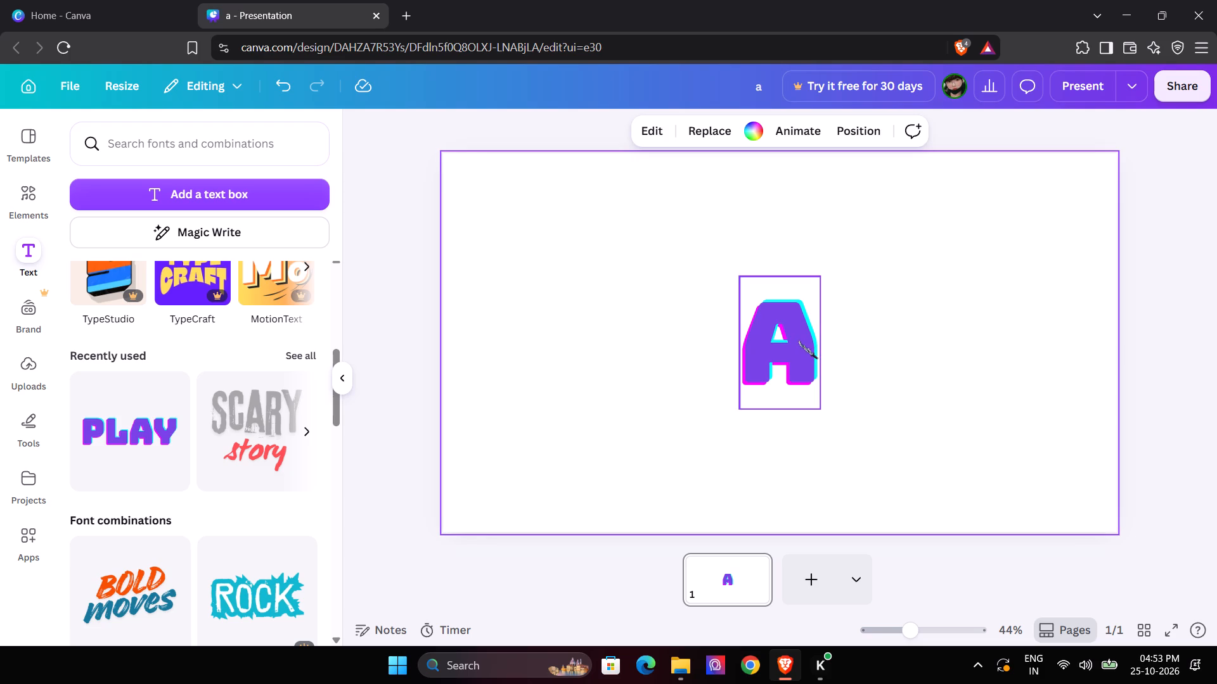
pyautogui.click(802, 341)
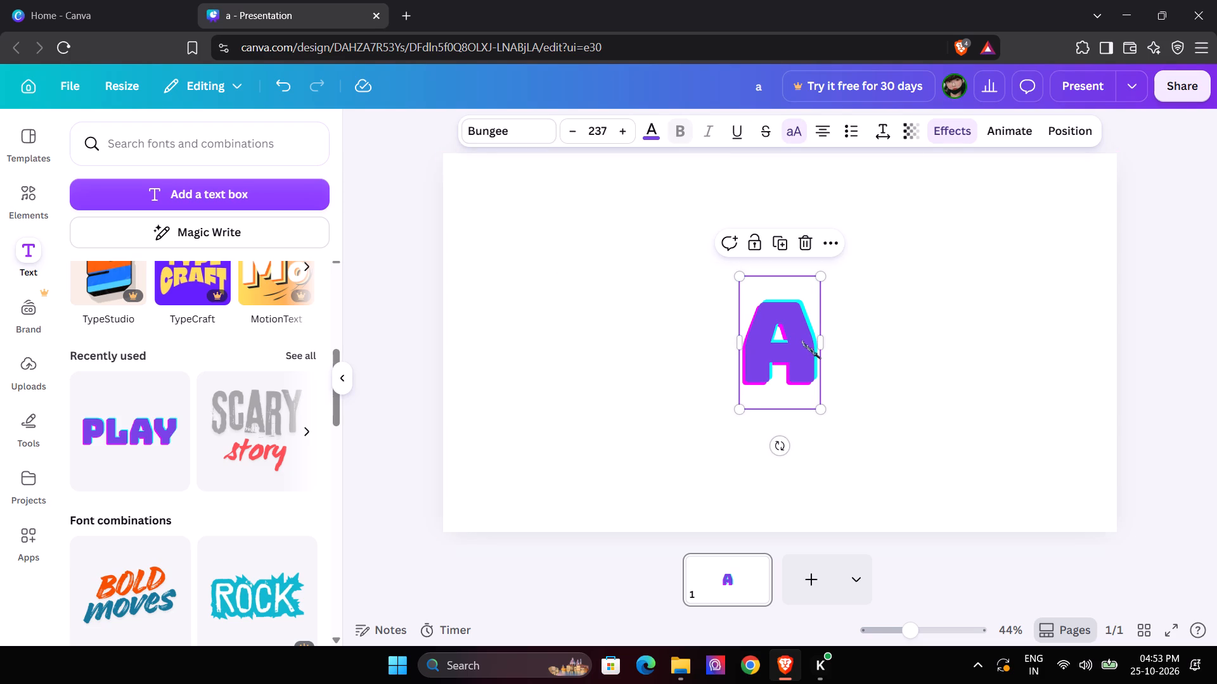
pyautogui.write('ppp')
pyautogui.doubleClick(782, 336)
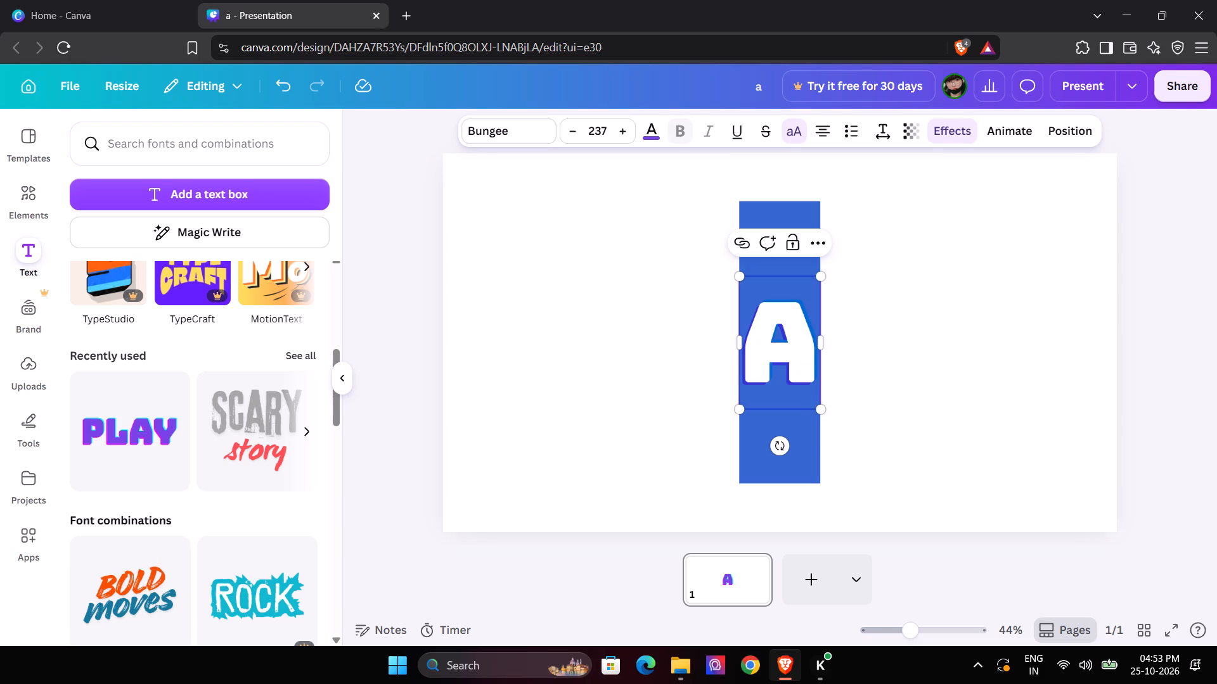
pyautogui.click(782, 336)
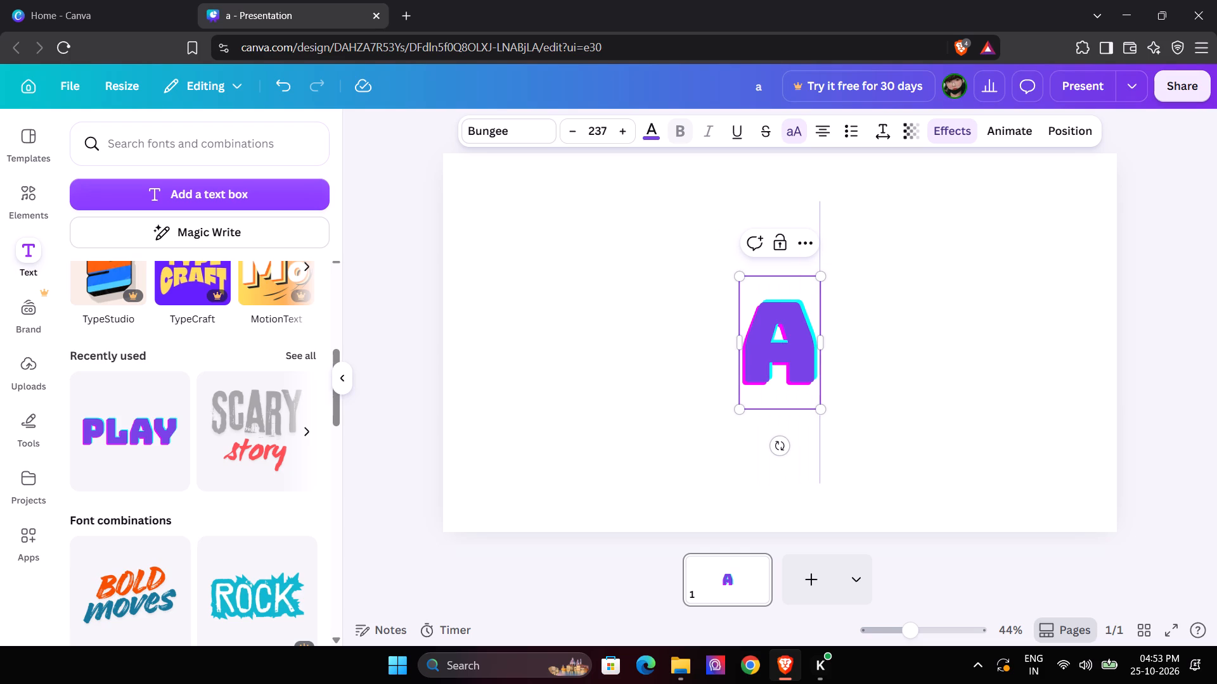
pyautogui.write('pp')
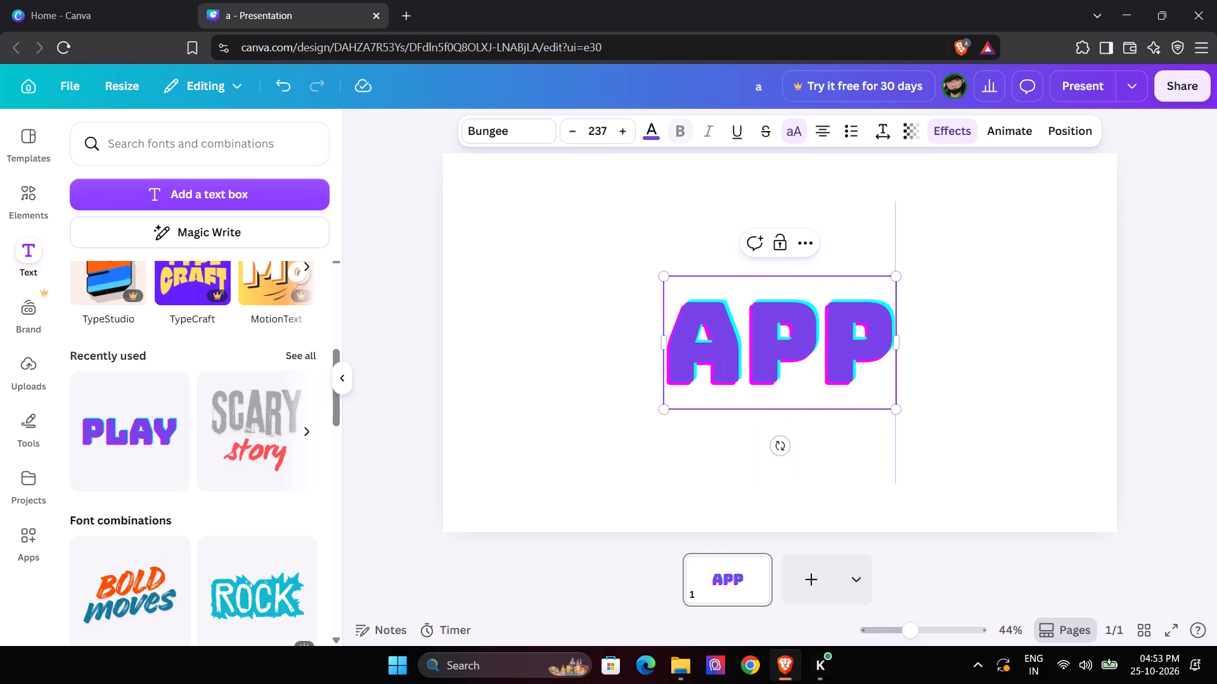
pyautogui.press('l')
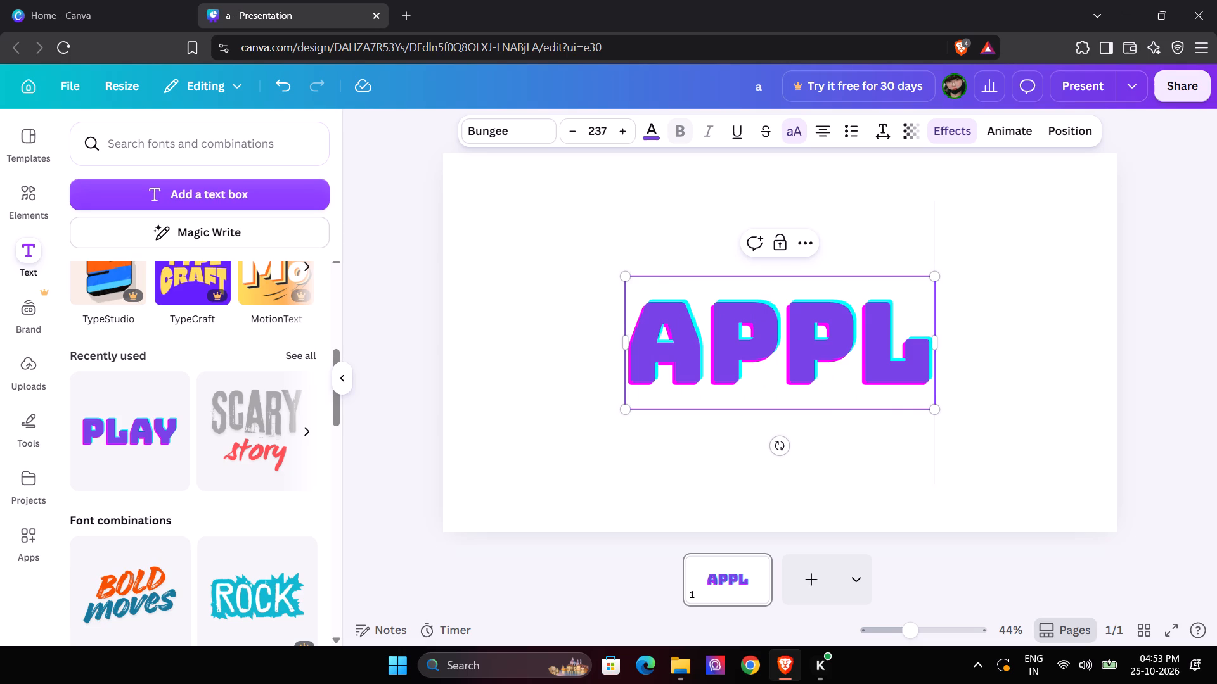
pyautogui.press('e')
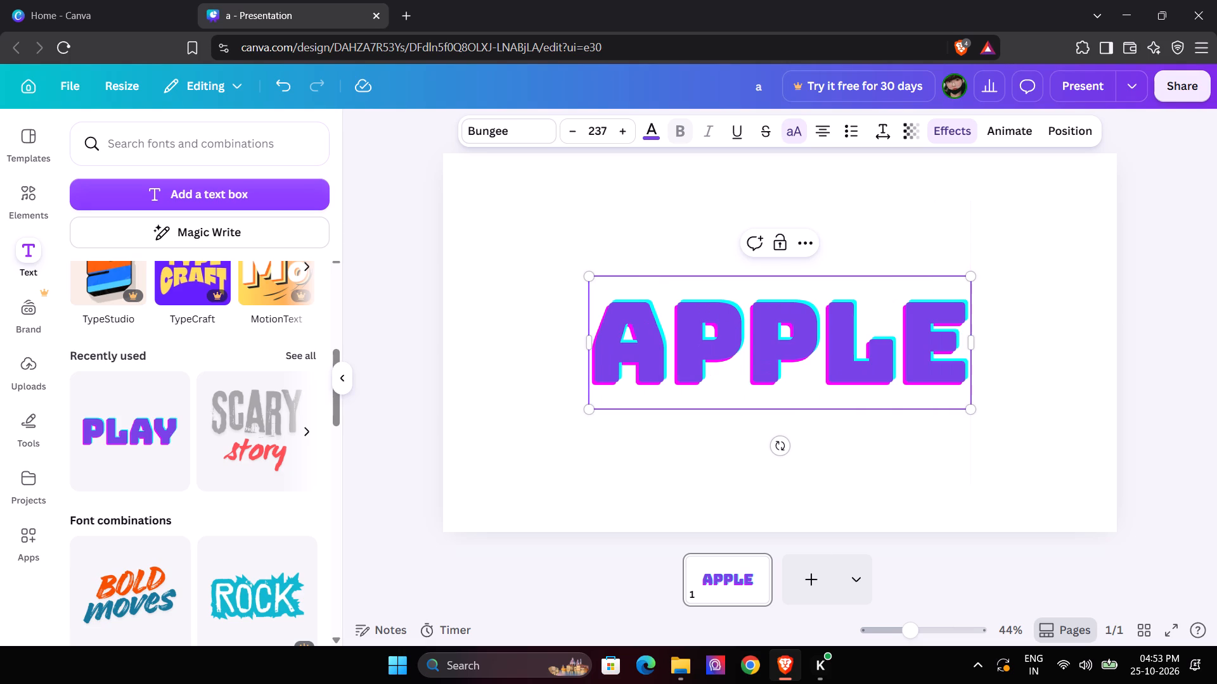
# Add a second page with the recently used PLAY text style and change its wording to BOY.
pyautogui.click(800, 576)
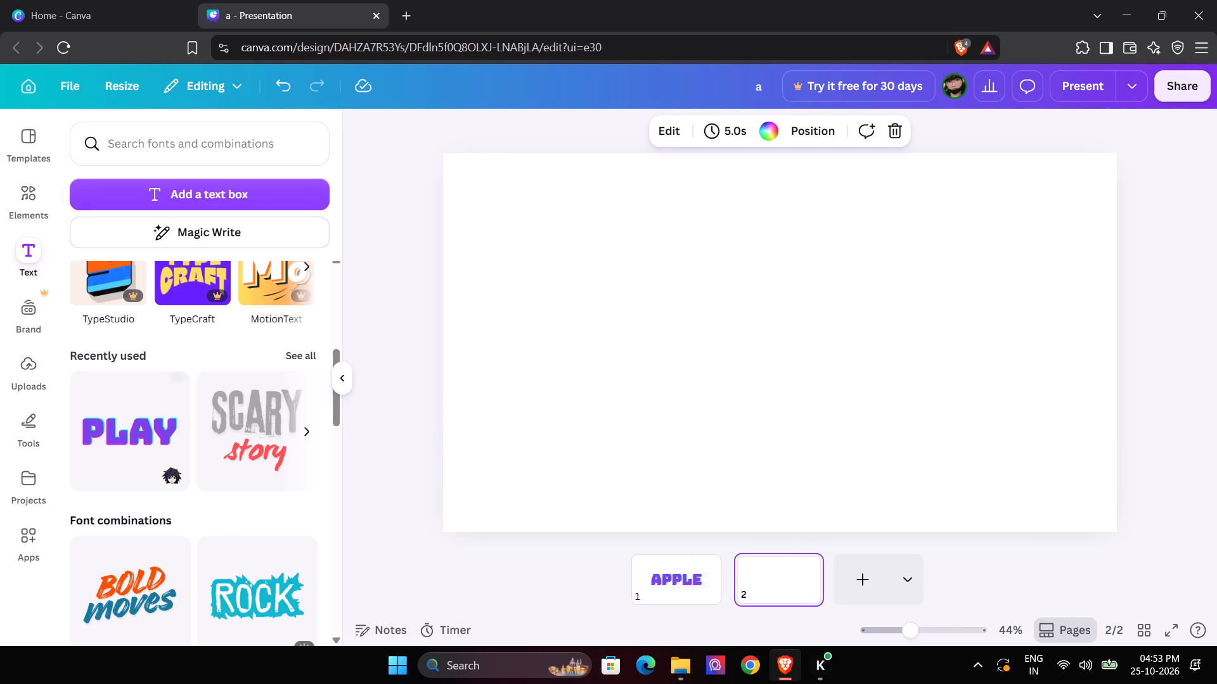
pyautogui.click(126, 420)
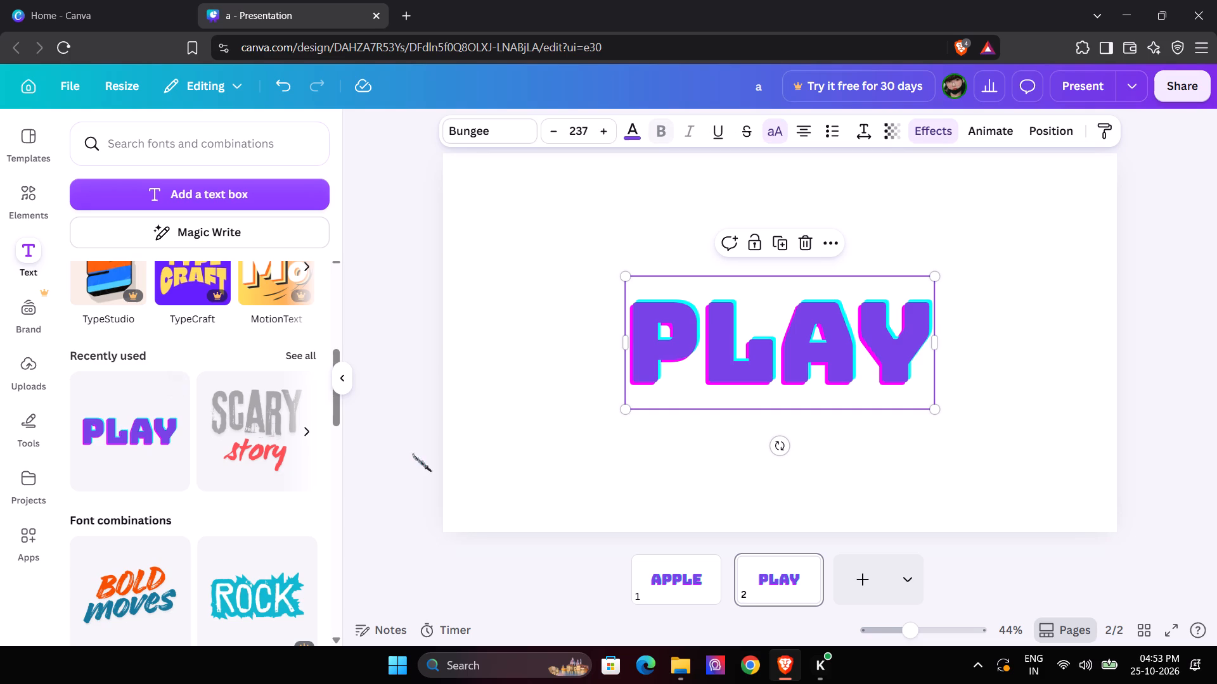
pyautogui.tripleClick(884, 338)
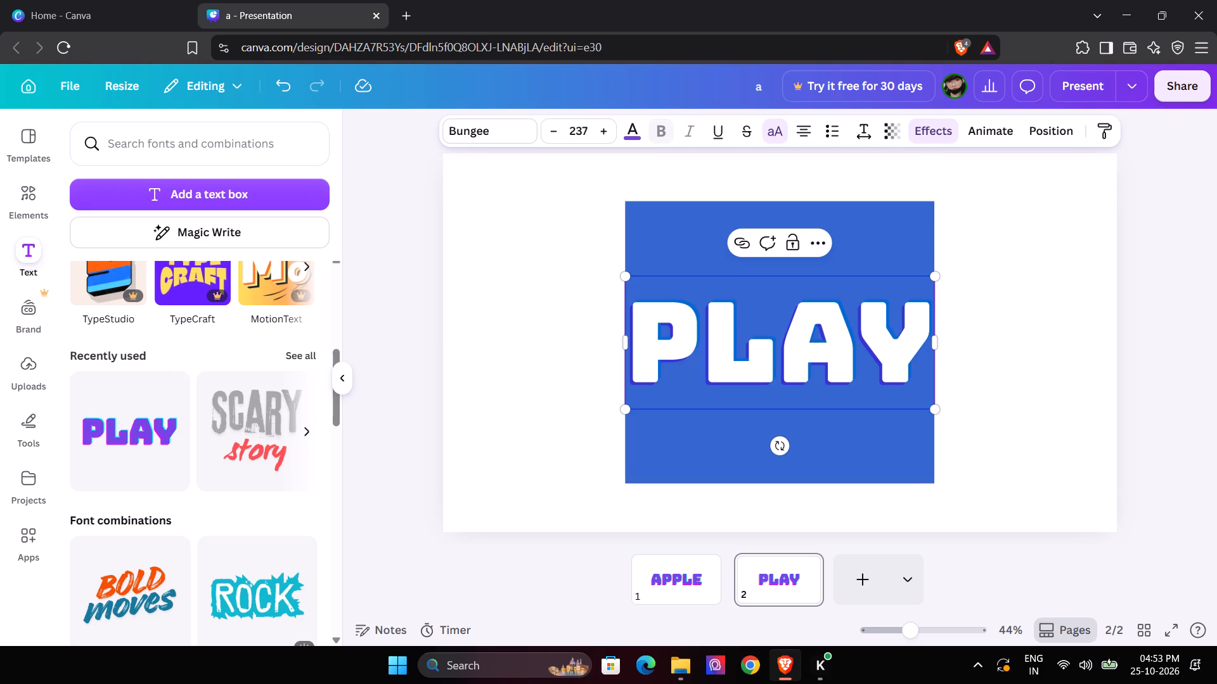
pyautogui.press('BackSpace')
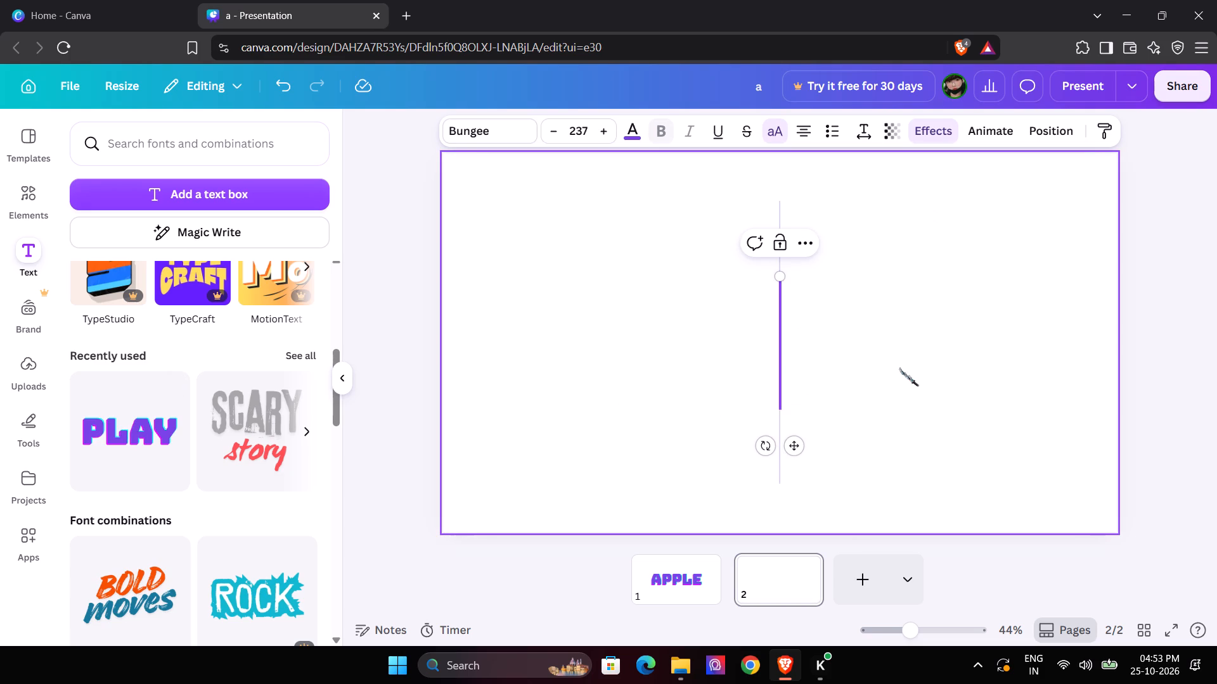
pyautogui.press('b')
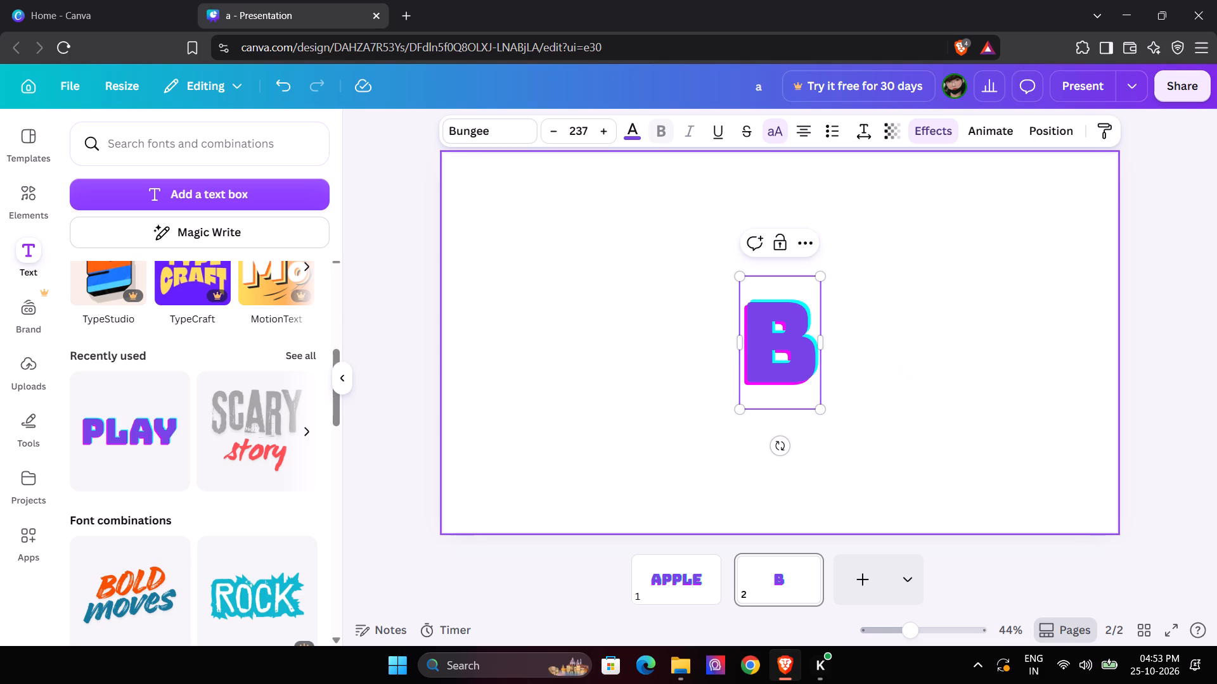
pyautogui.press('o')
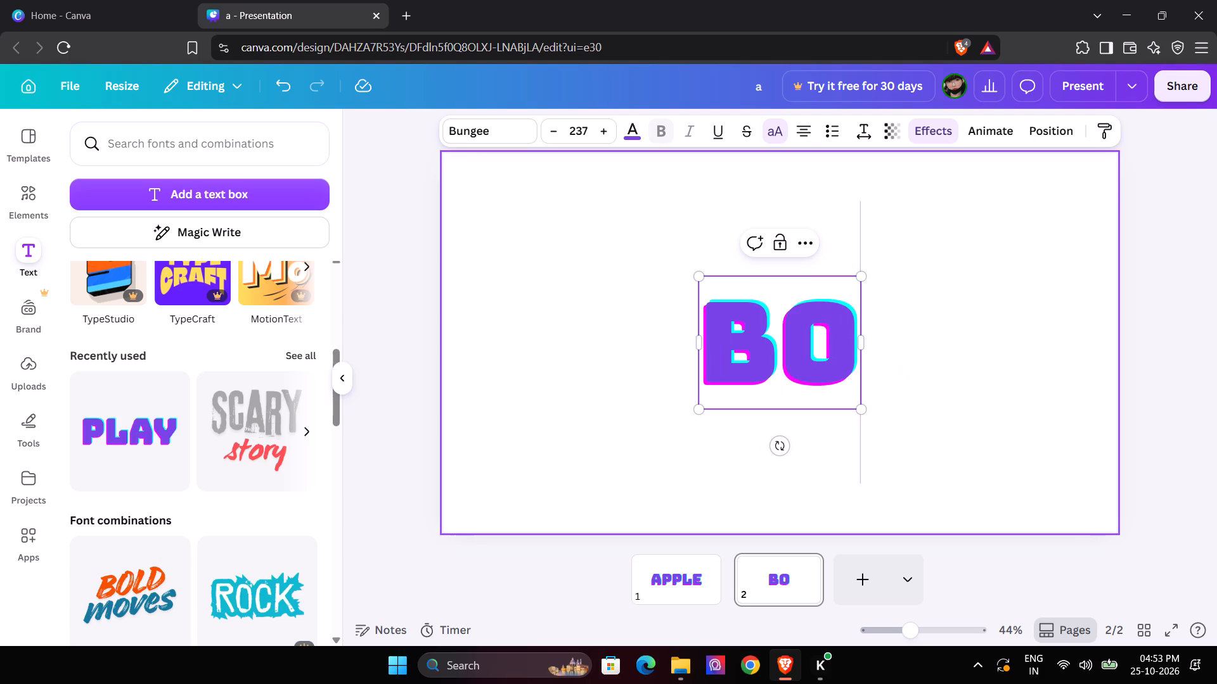
pyautogui.press('y')
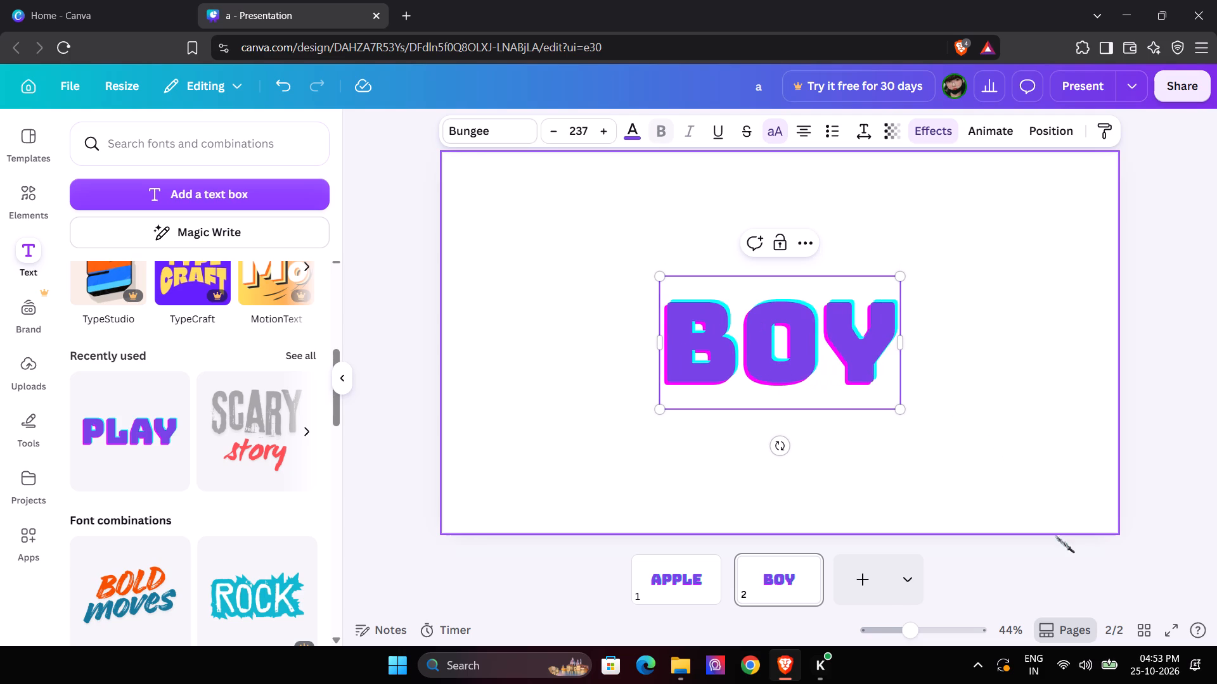
# Add a third page with the recently used PLAY text style and change its wording to CAT.
pyautogui.click(870, 576)
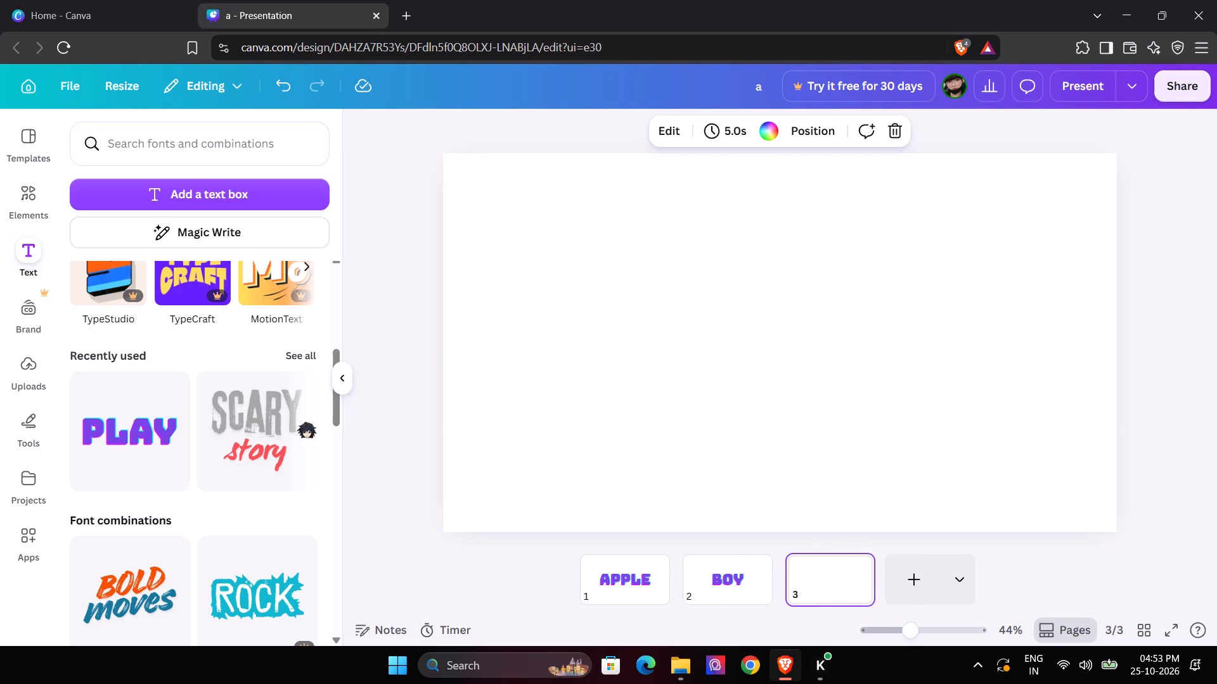
pyautogui.click(113, 431)
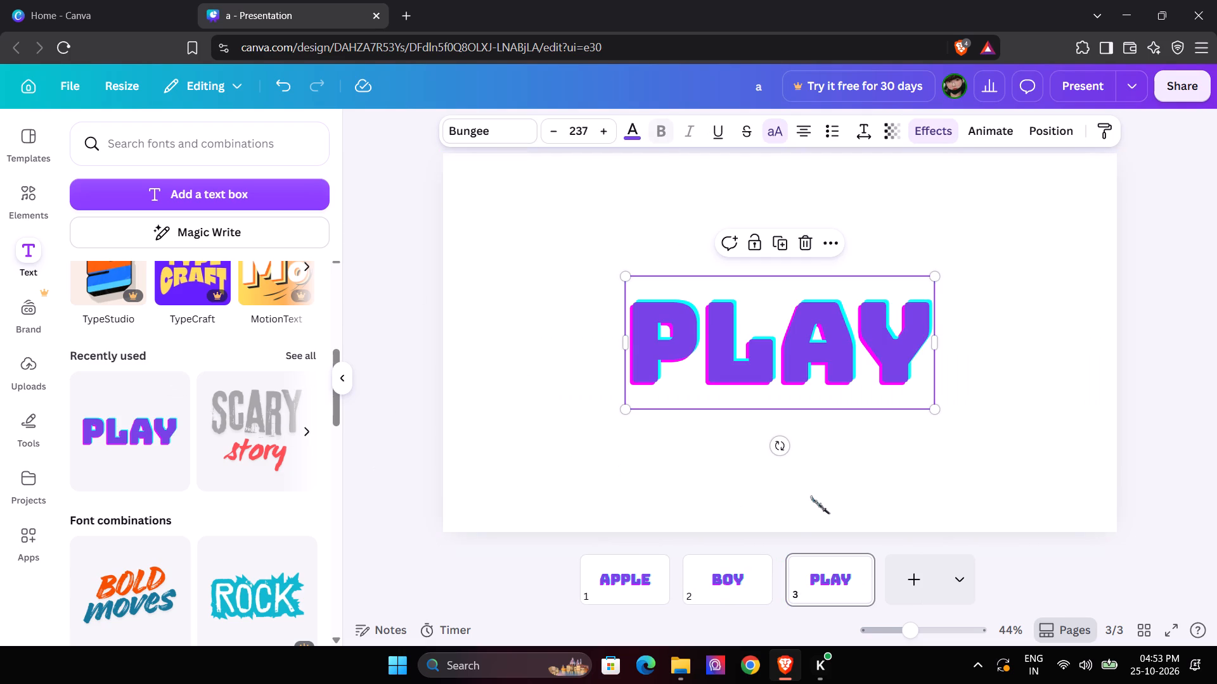
pyautogui.press('BackSpace')
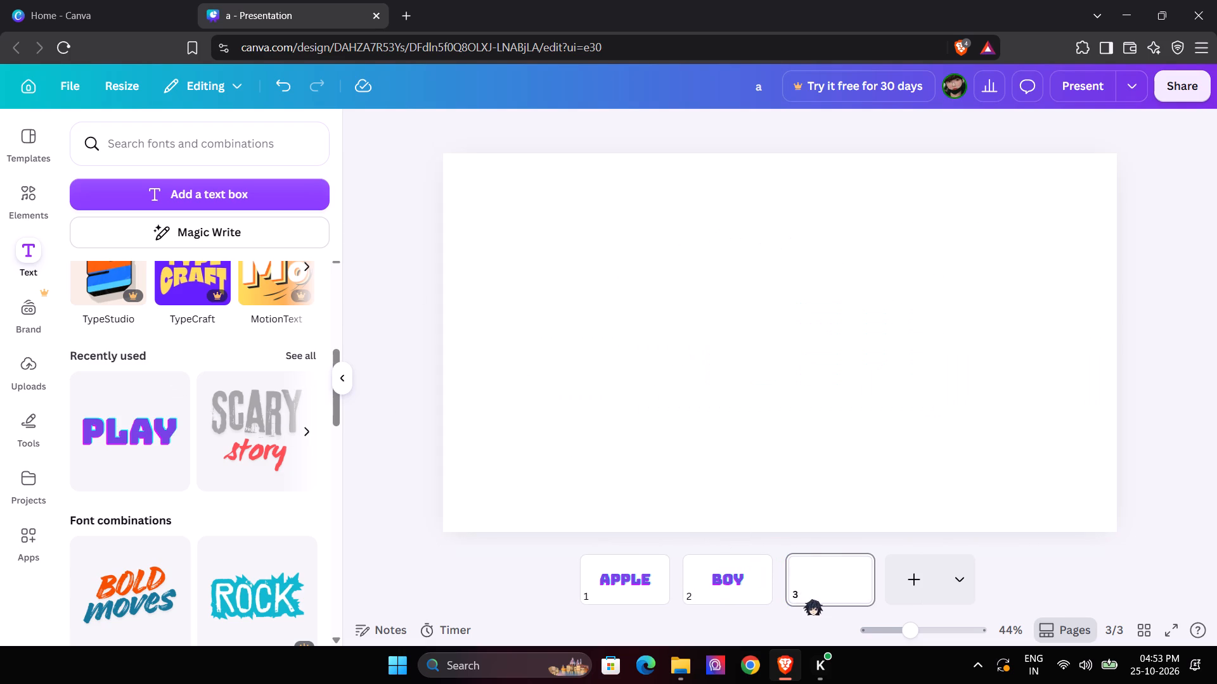
pyautogui.click(77, 460)
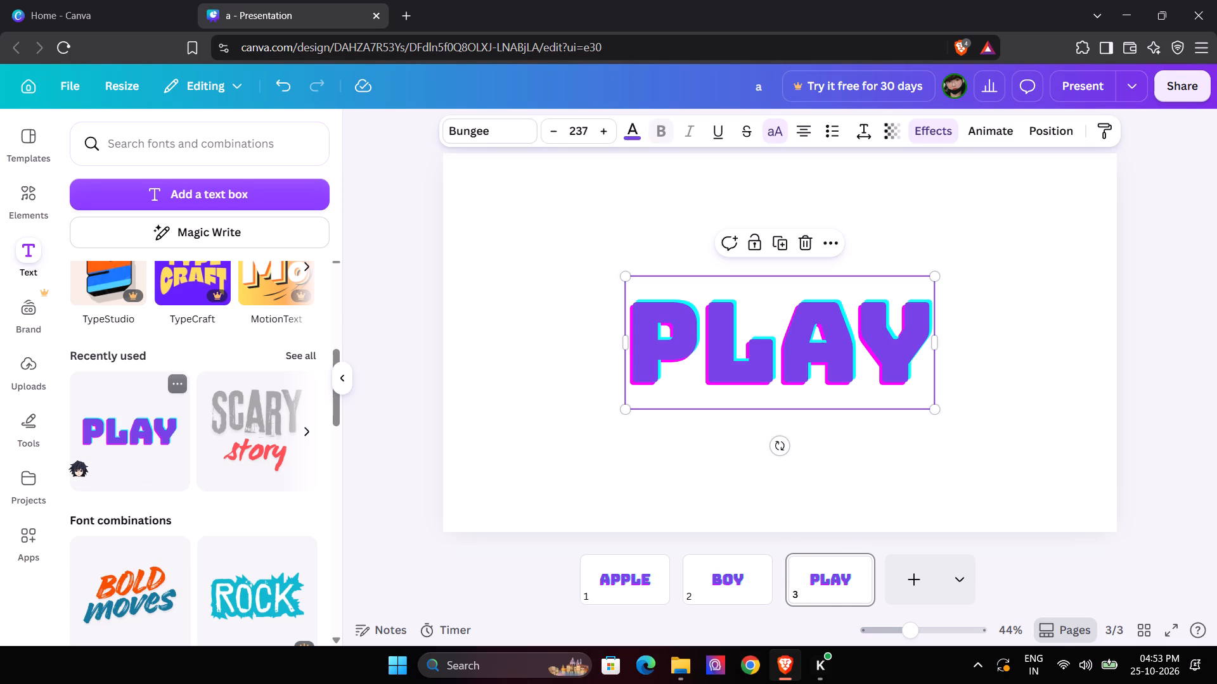
pyautogui.doubleClick(737, 357)
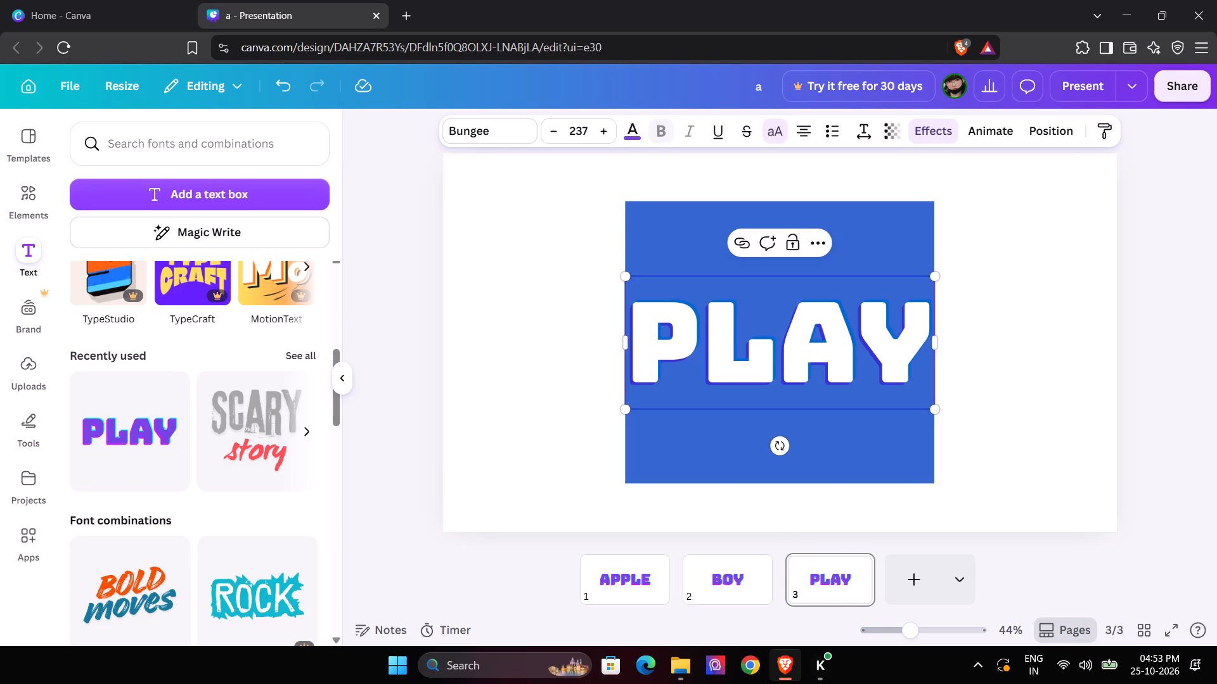
pyautogui.press('BackSpace')
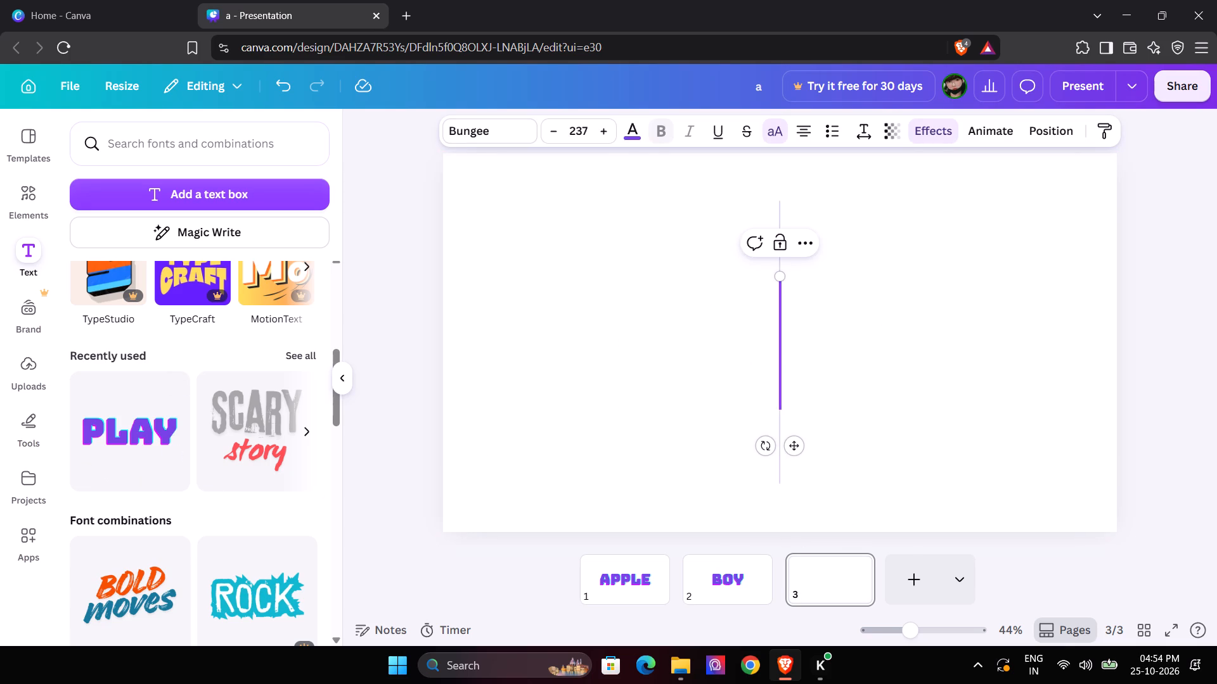
pyautogui.press('c')
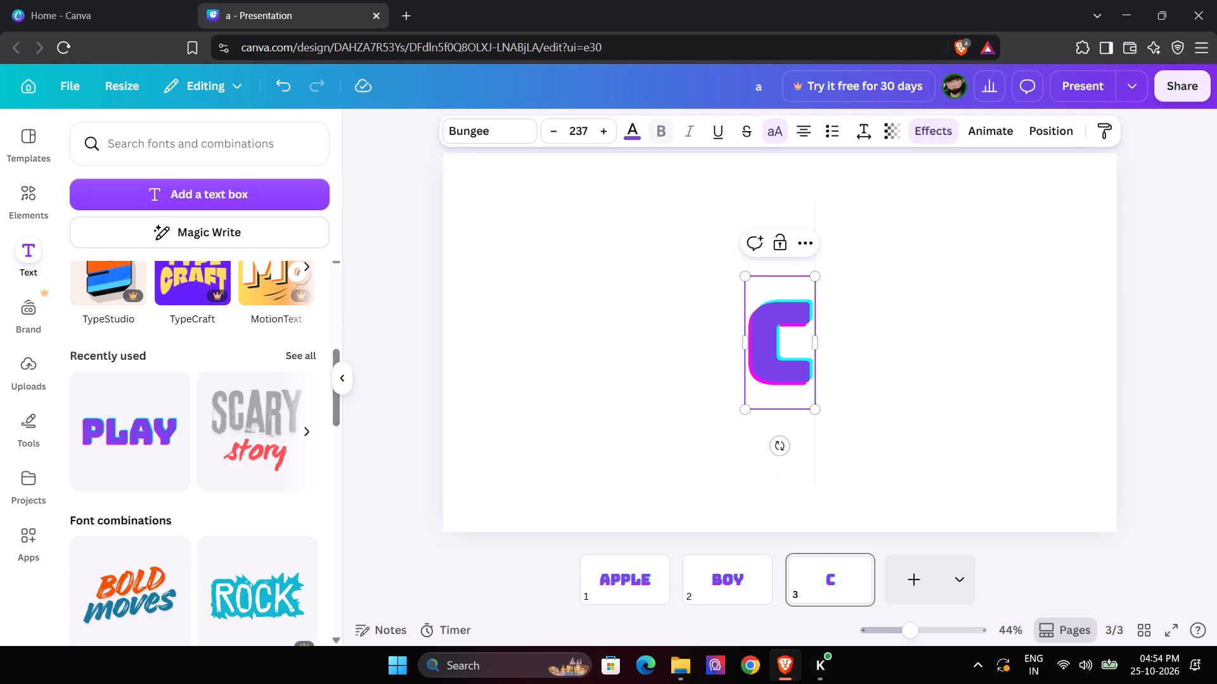
pyautogui.press('a')
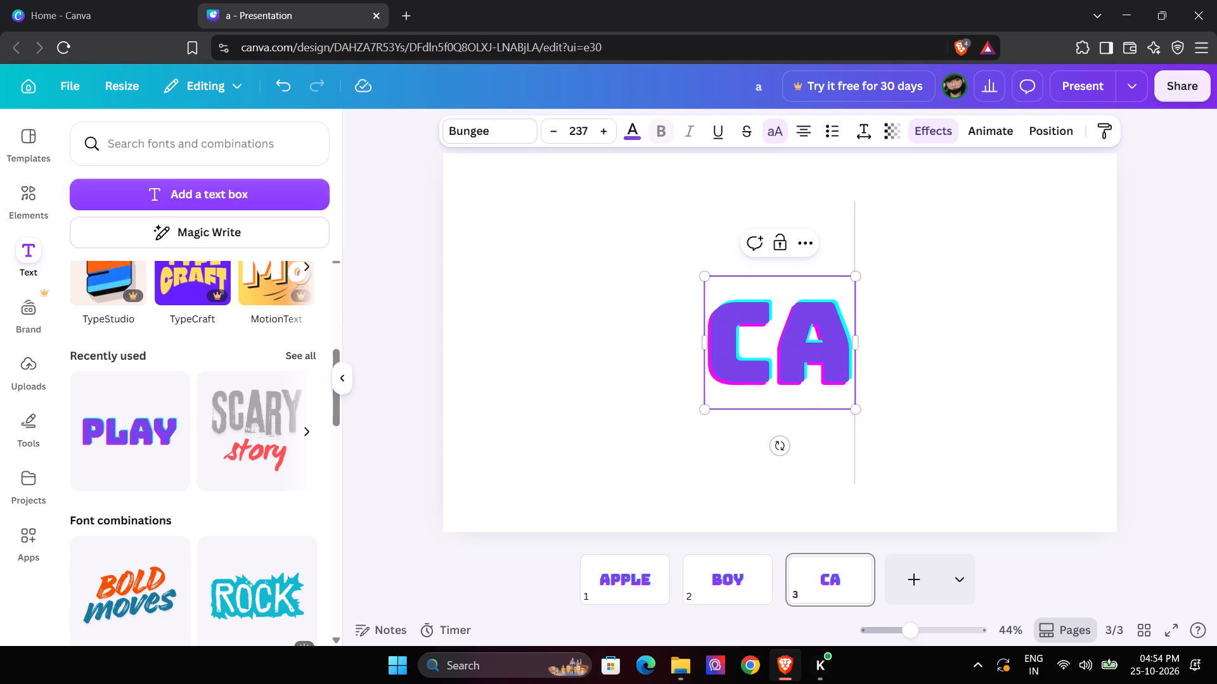
pyautogui.press('l')
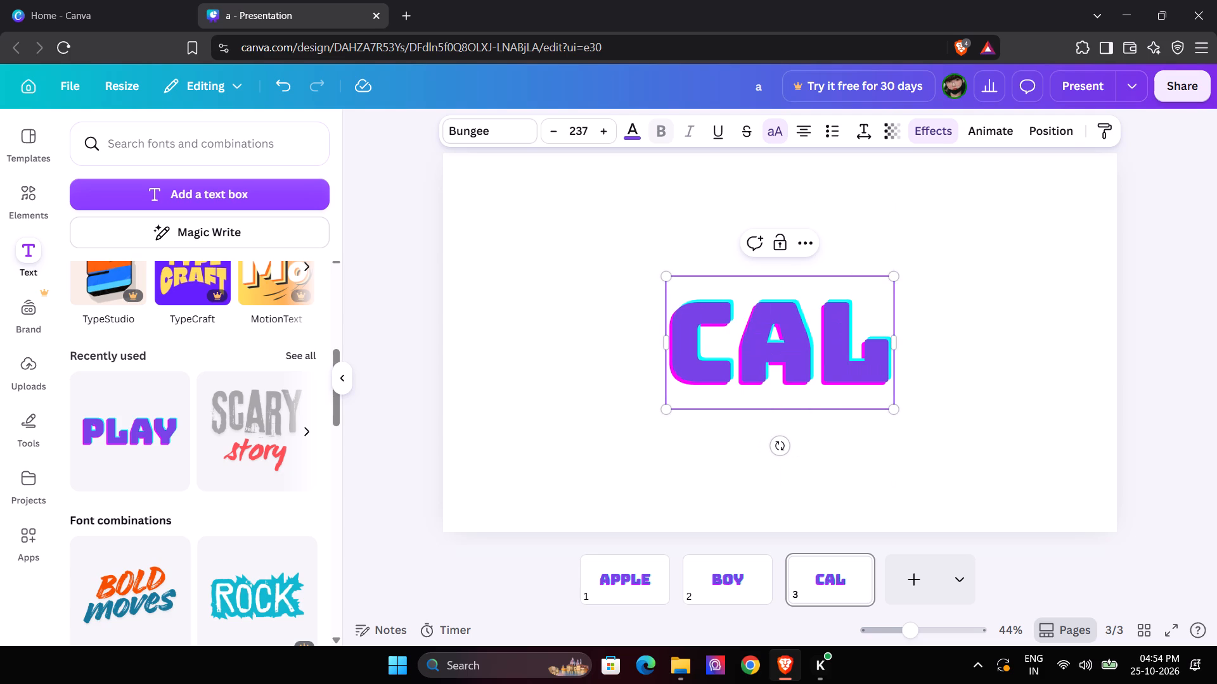
pyautogui.press('BackSpace')
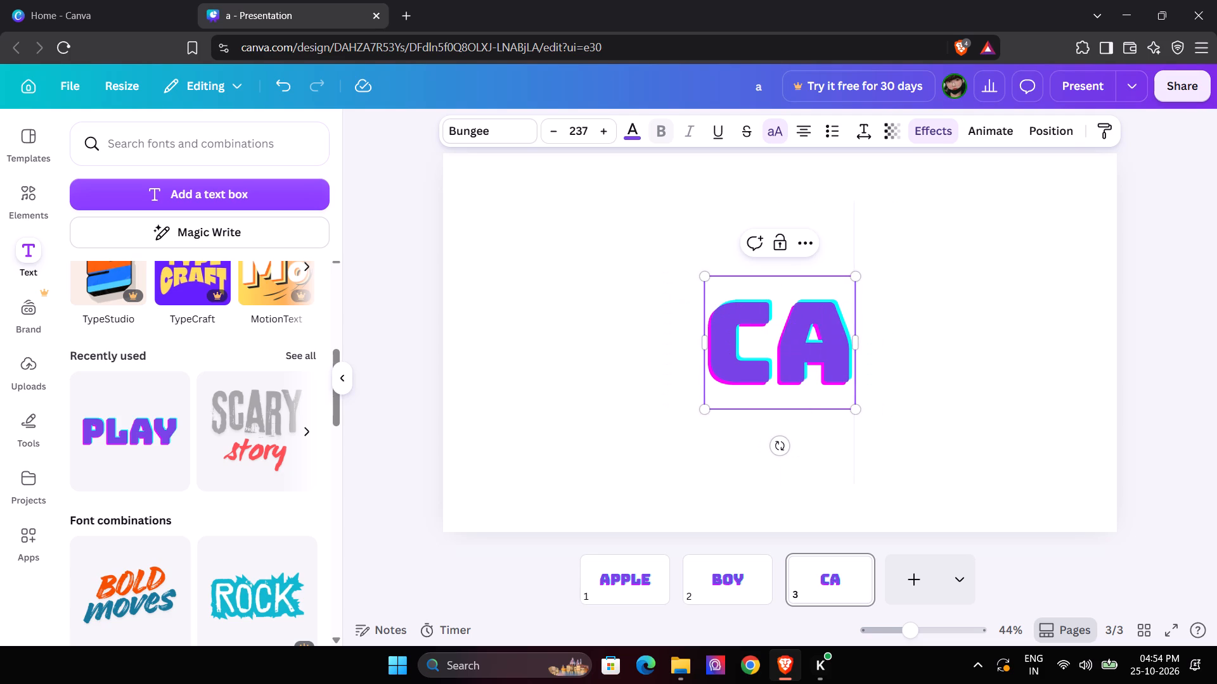
pyautogui.press('t')
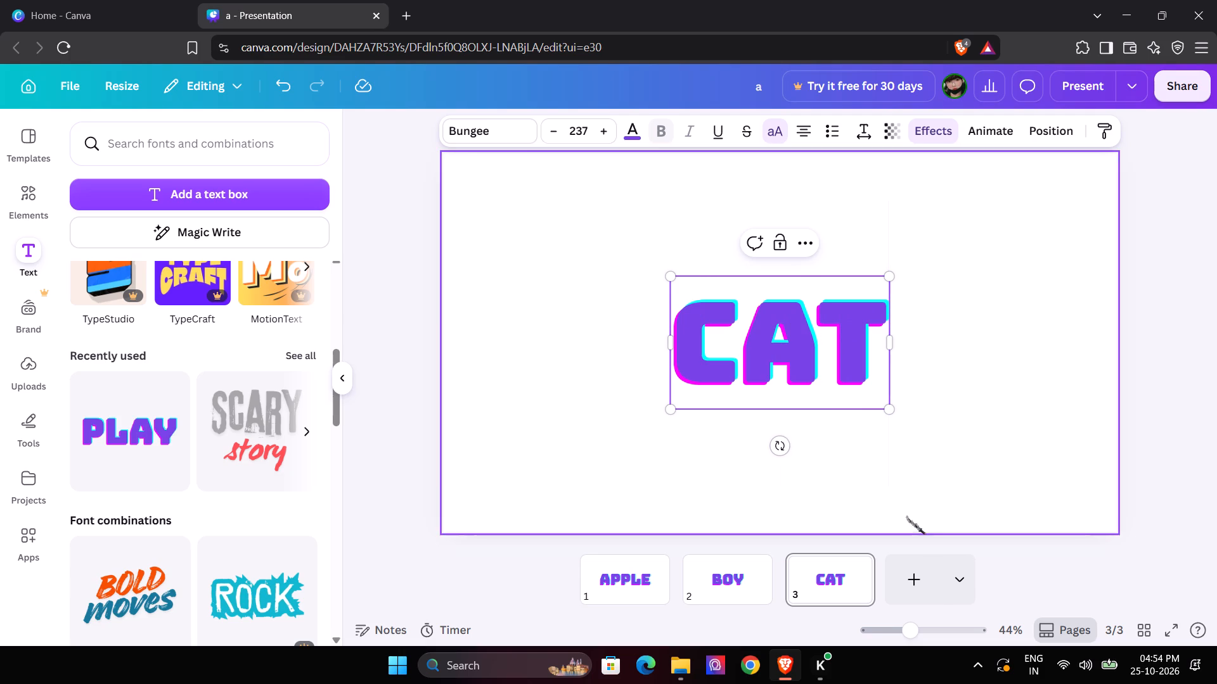
# Add a fourth page with the recently used PLAY text style and change its wording to DOG.
pyautogui.click(923, 567)
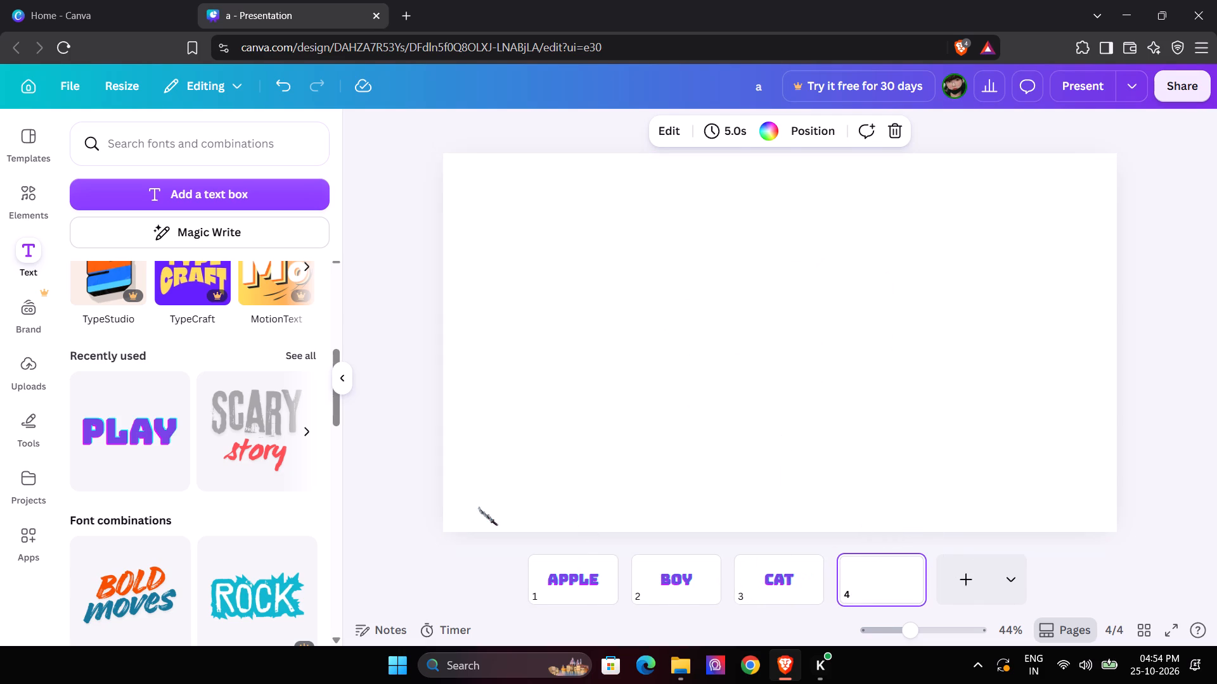
pyautogui.click(119, 444)
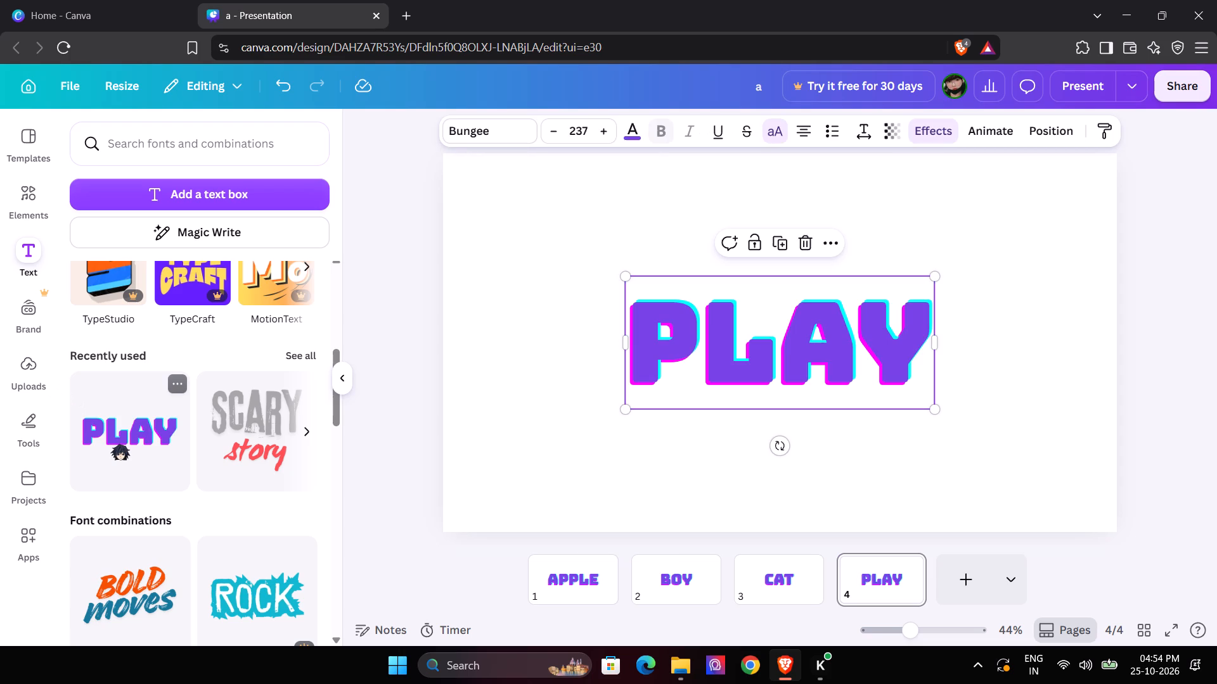
pyautogui.doubleClick(813, 374)
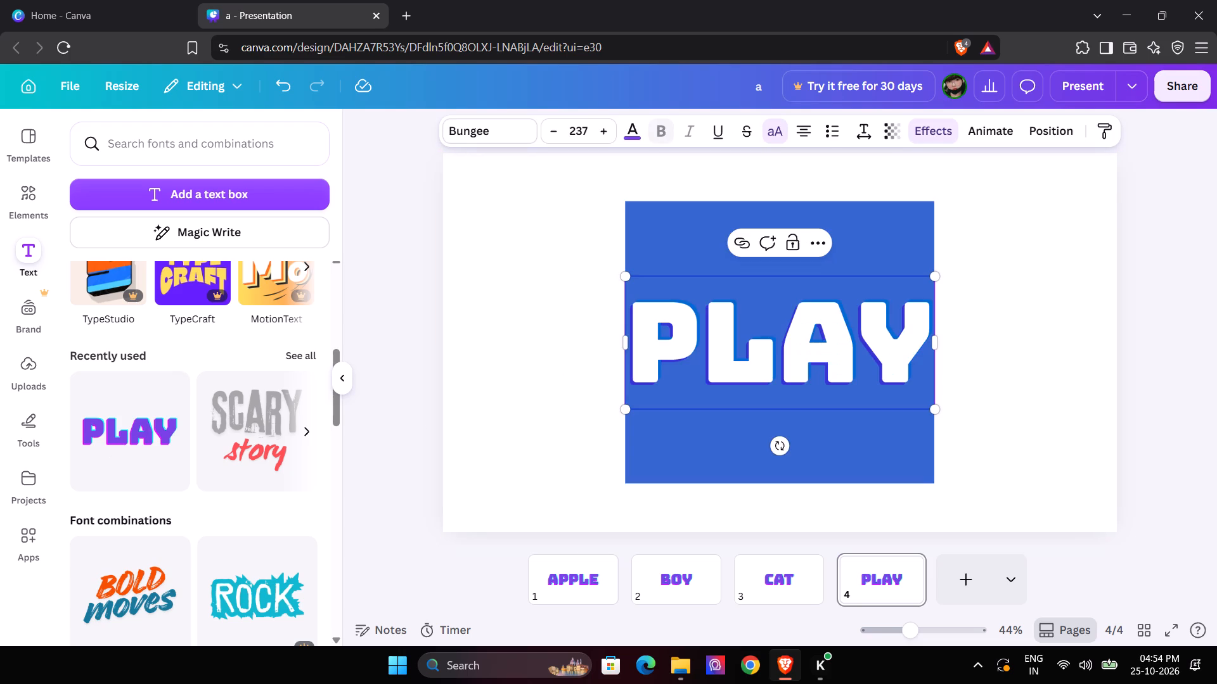
pyautogui.press('BackSpace')
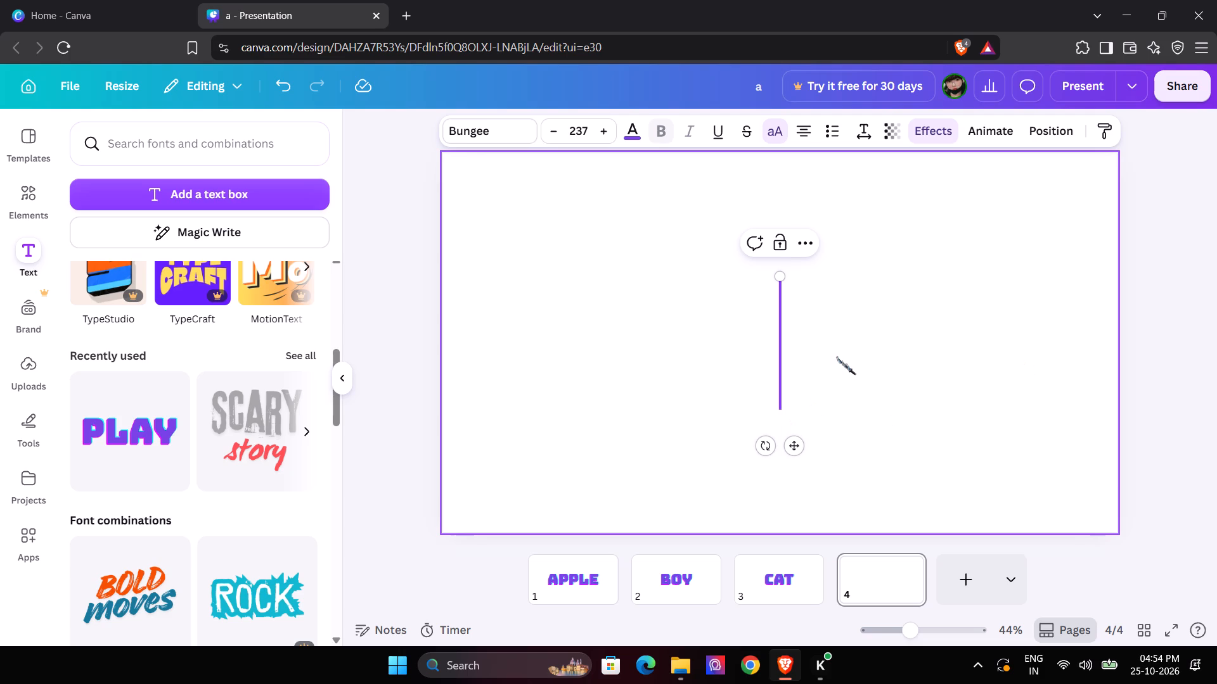
pyautogui.press('d')
pyautogui.press('d')
pyautogui.press('d')
pyautogui.press('d')
pyautogui.press('d')
pyautogui.press('d')
pyautogui.press('d')
pyautogui.press('d')
pyautogui.press('d')
pyautogui.press('d')
pyautogui.press('d')
pyautogui.press('d')
pyautogui.press('d')
pyautogui.press('d')
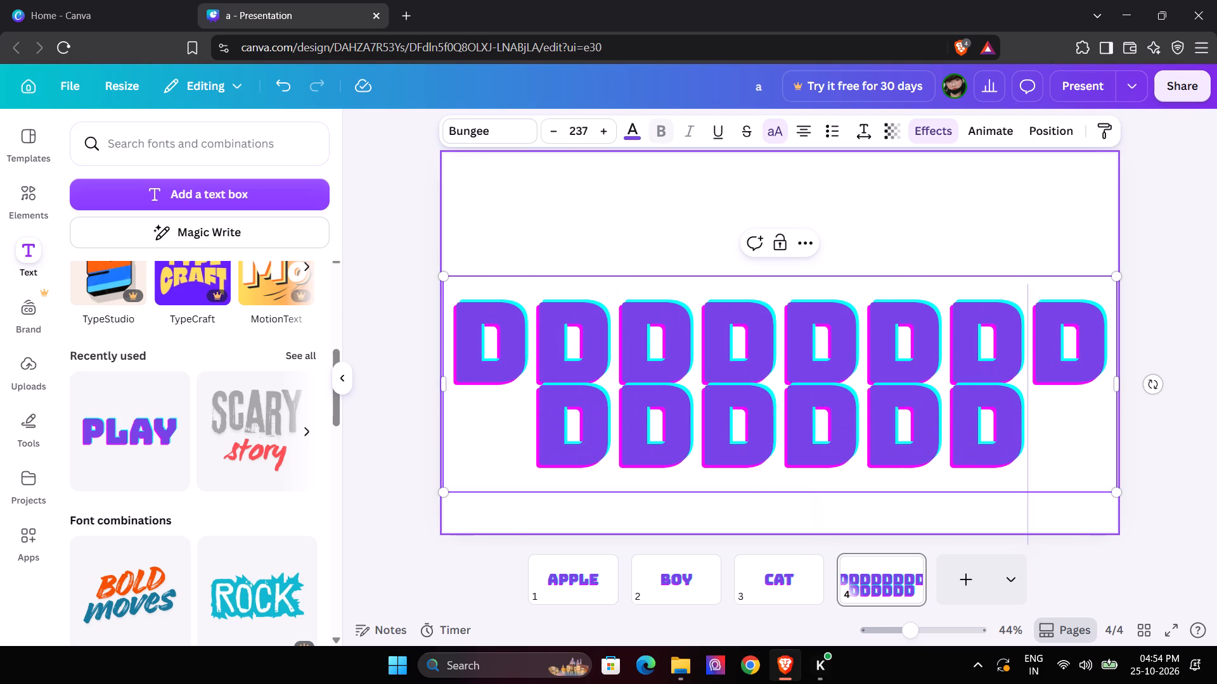
pyautogui.press('BackSpace')
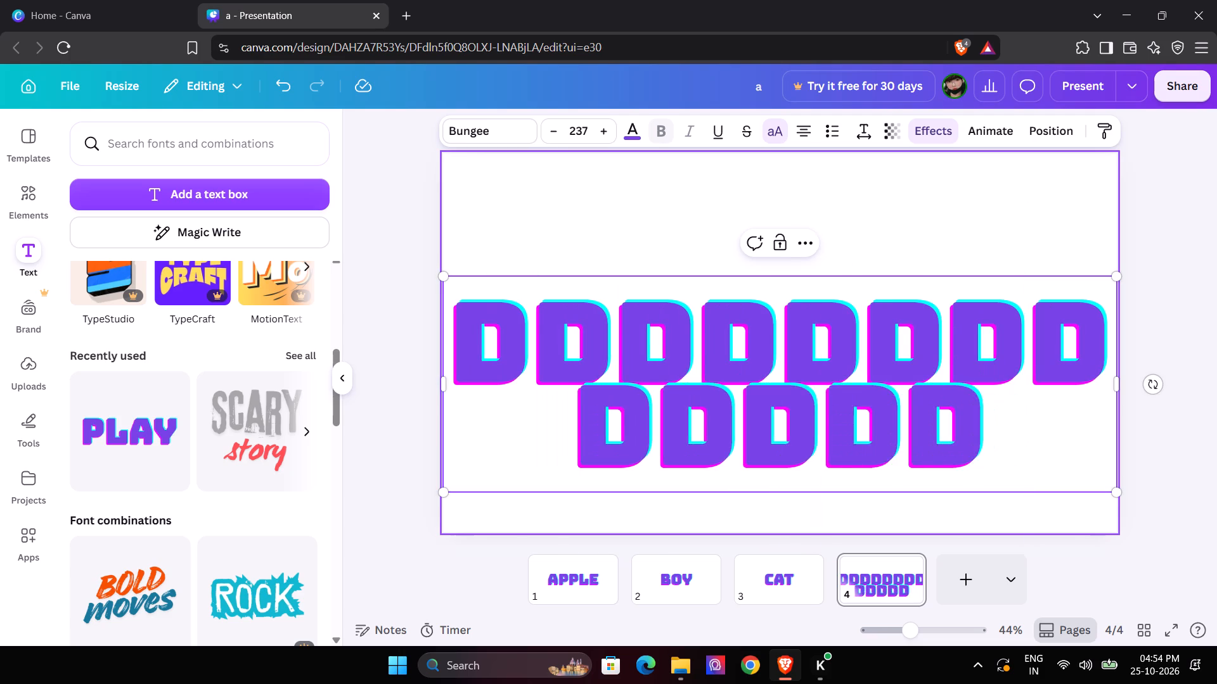
pyautogui.press('BackSpace')
pyautogui.press('BackSpace')
pyautogui.press('BackSpace')
pyautogui.press('BackSpace')
pyautogui.press('BackSpace')
pyautogui.press('BackSpace')
pyautogui.press('BackSpace')
pyautogui.press('BackSpace')
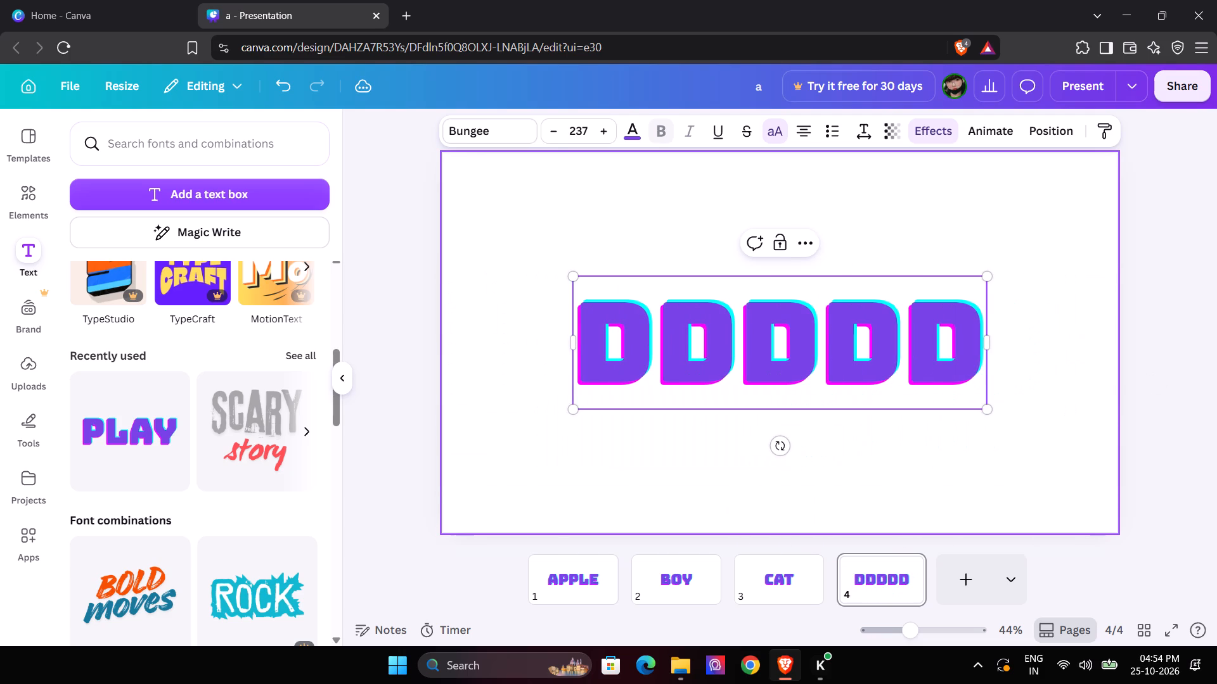
pyautogui.press('BackSpace')
pyautogui.press('BackSpace')
pyautogui.press('BackSpace')
pyautogui.press('BackSpace')
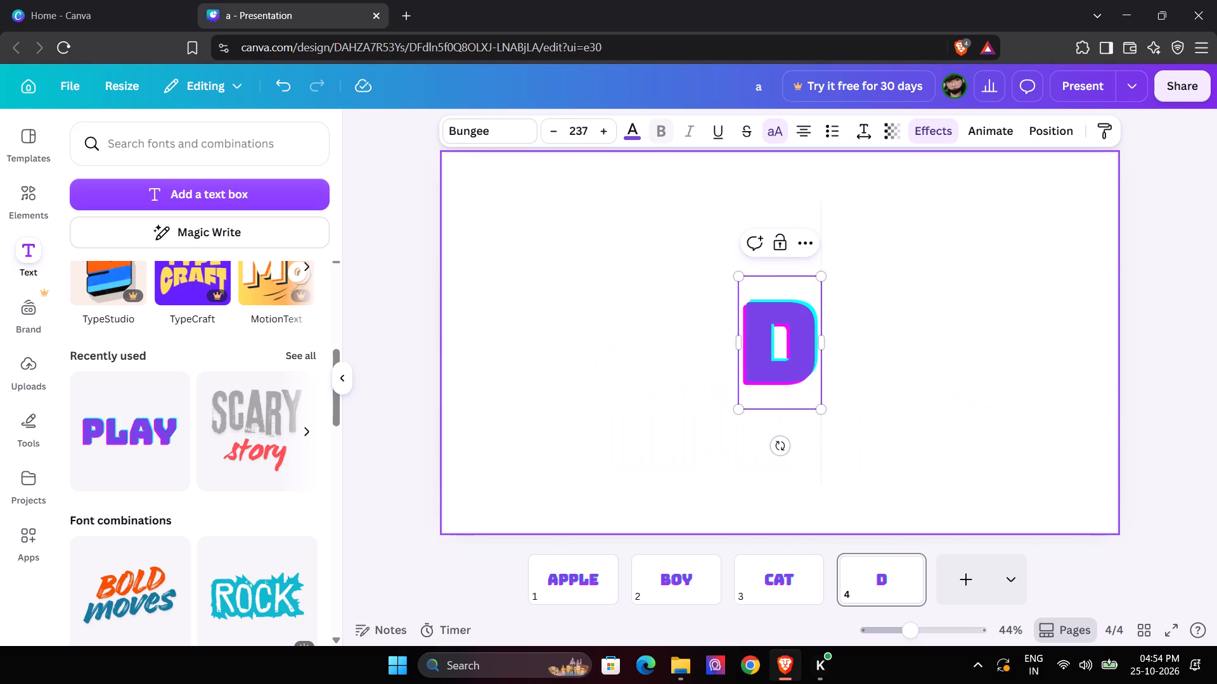
pyautogui.press('o')
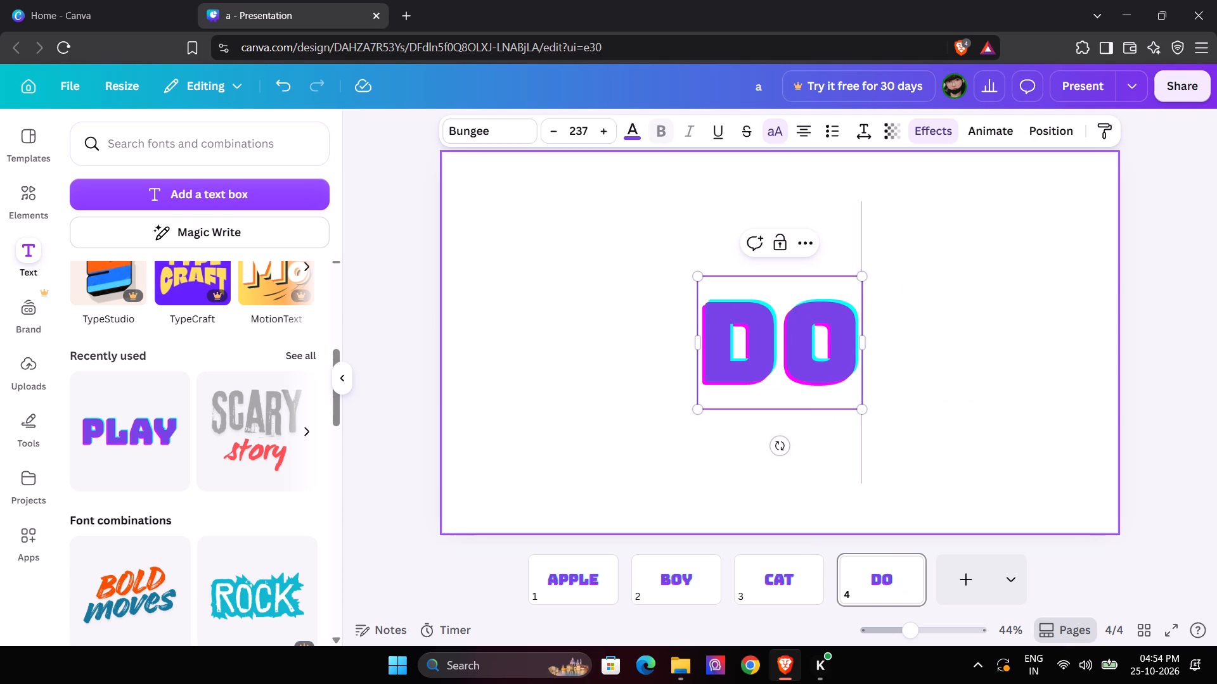
pyautogui.press('g')
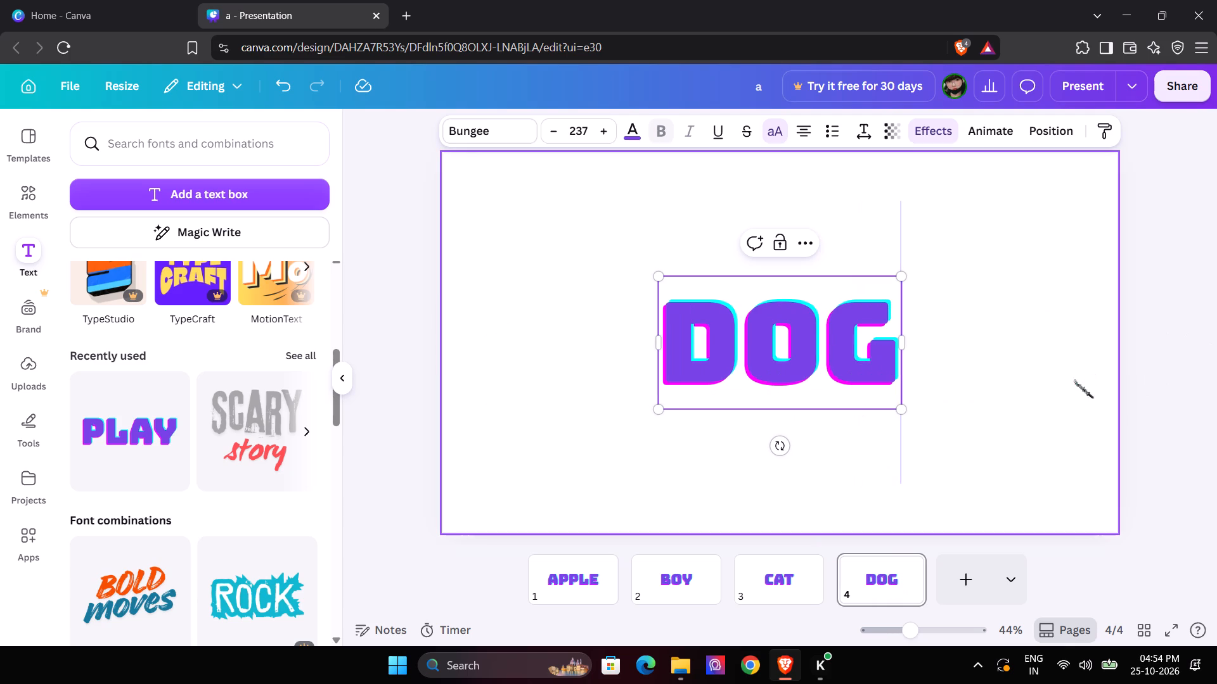
# Add a fifth page with the recently used PLAY text style and change its wording to ELEPHANT.
pyautogui.click(965, 578)
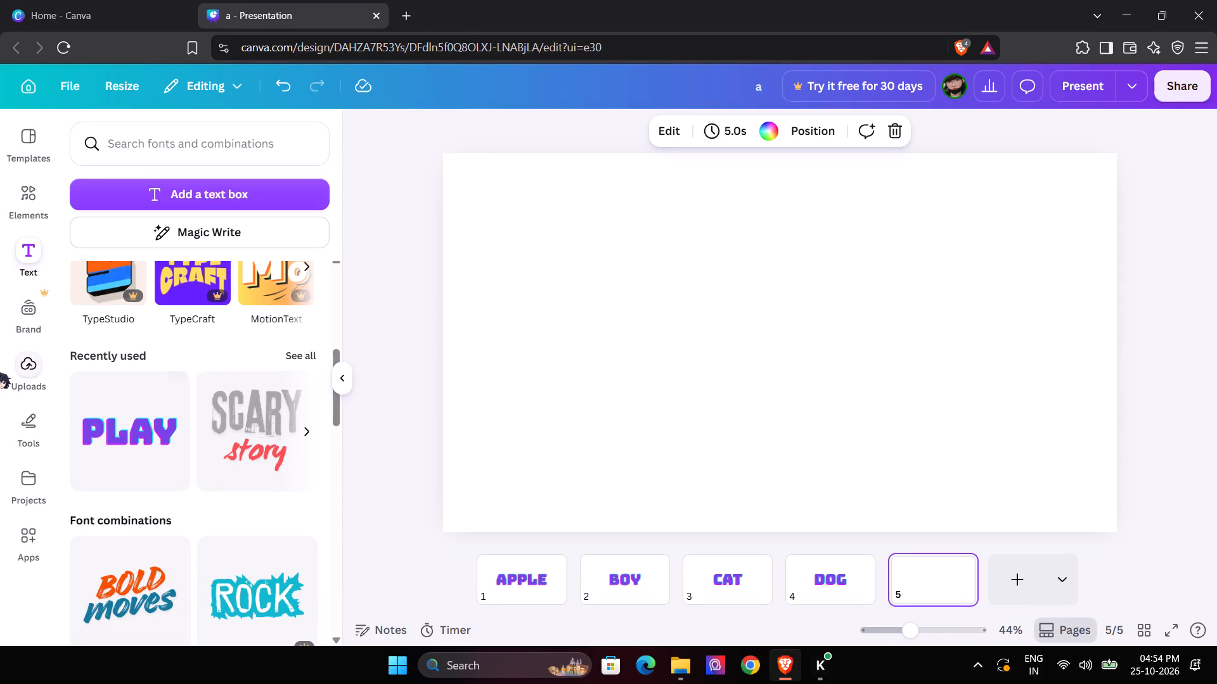
pyautogui.click(75, 412)
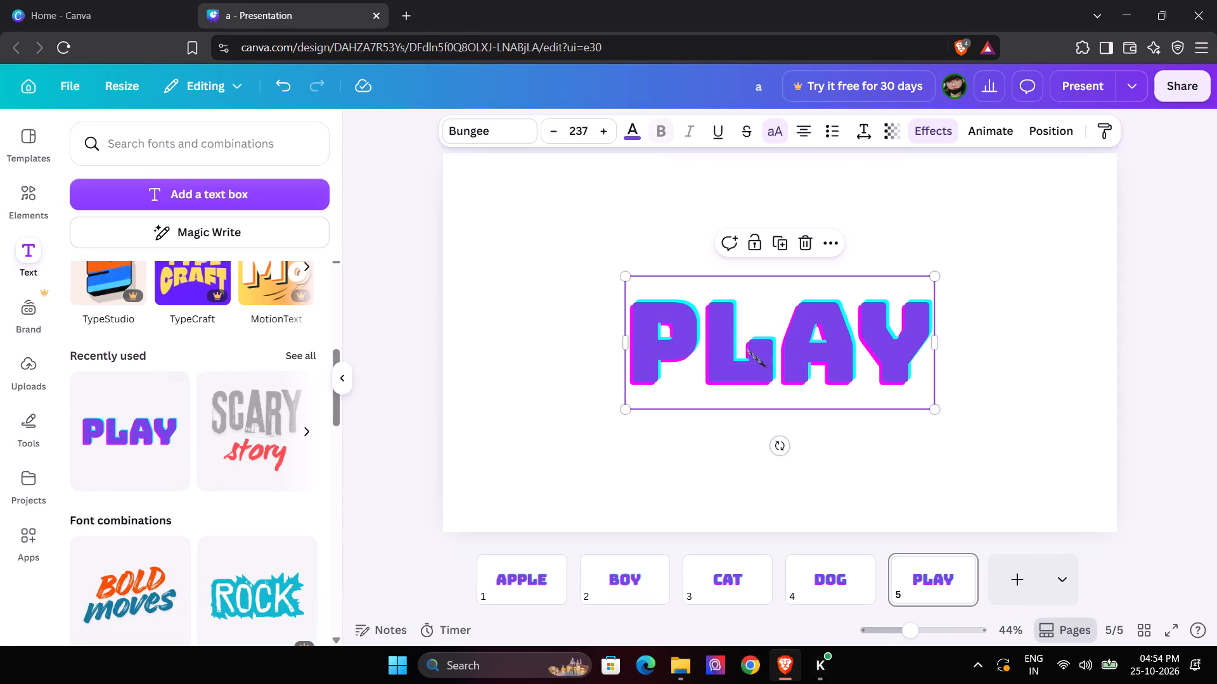
pyautogui.click(731, 350)
pyautogui.click(731, 350)
pyautogui.press('BackSpace')
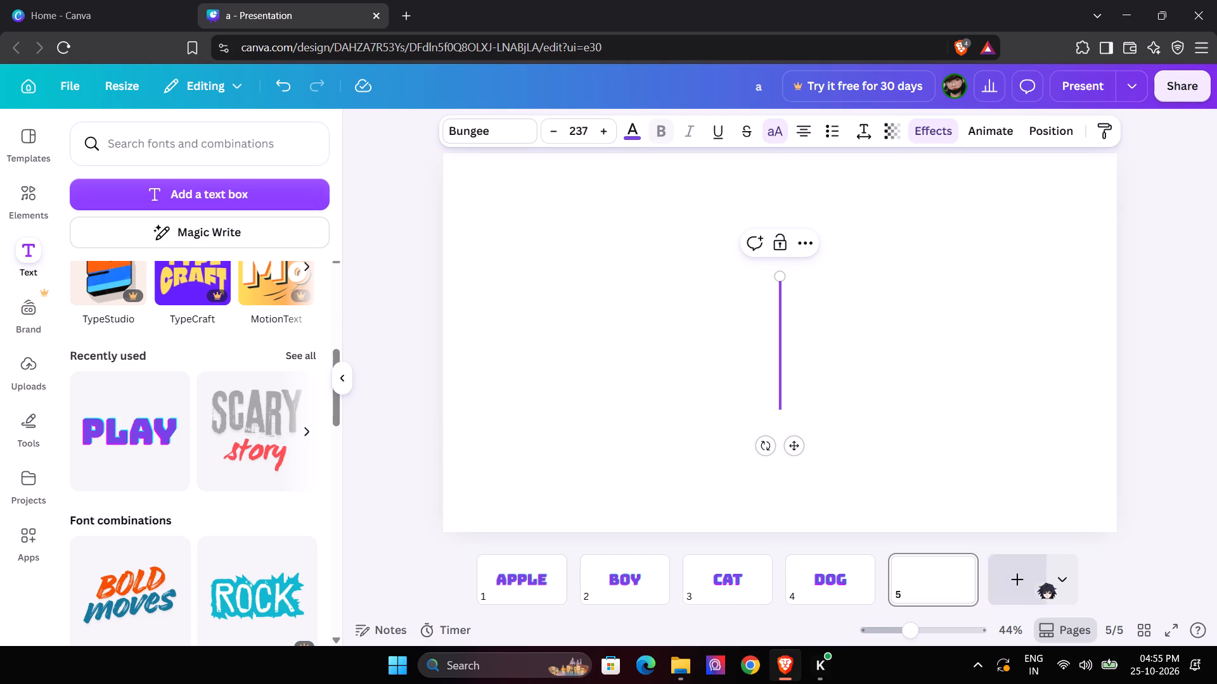
pyautogui.press('e')
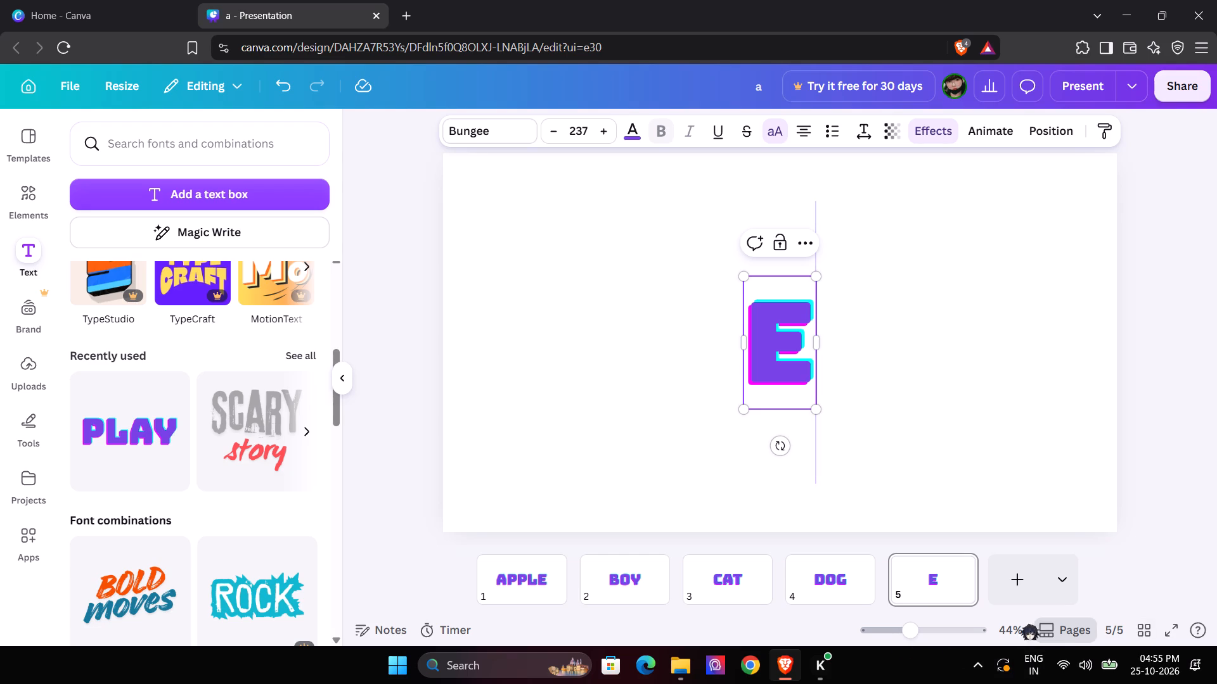
pyautogui.press('l')
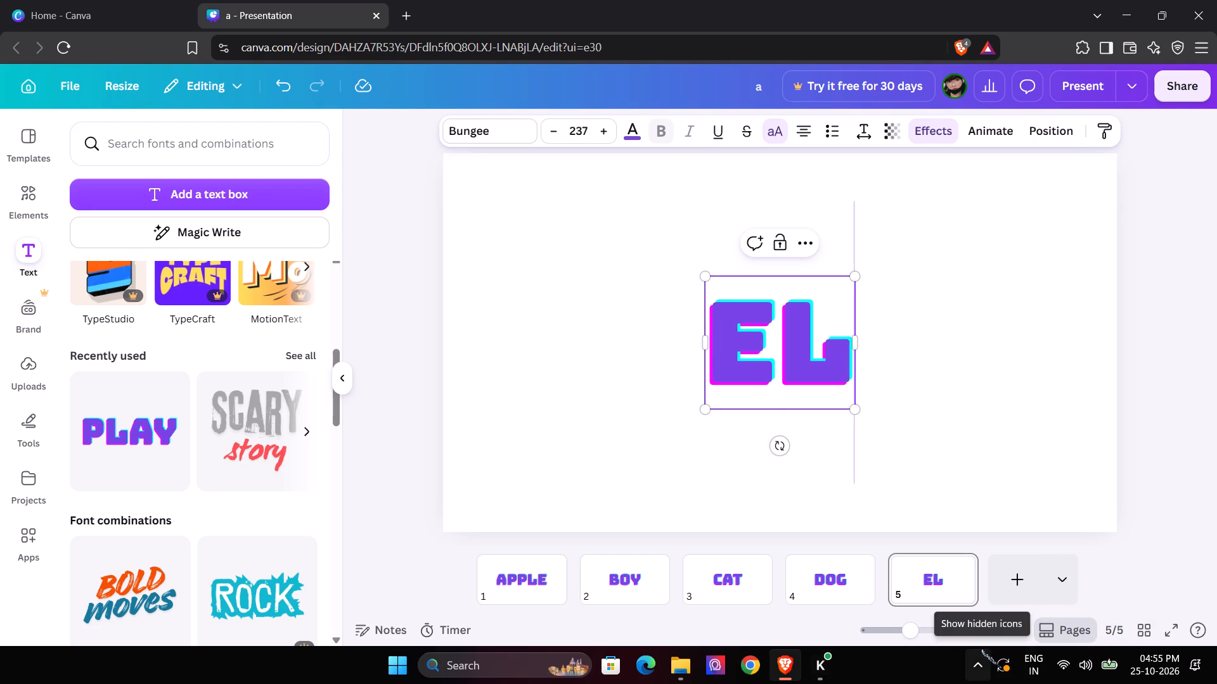
pyautogui.press('e')
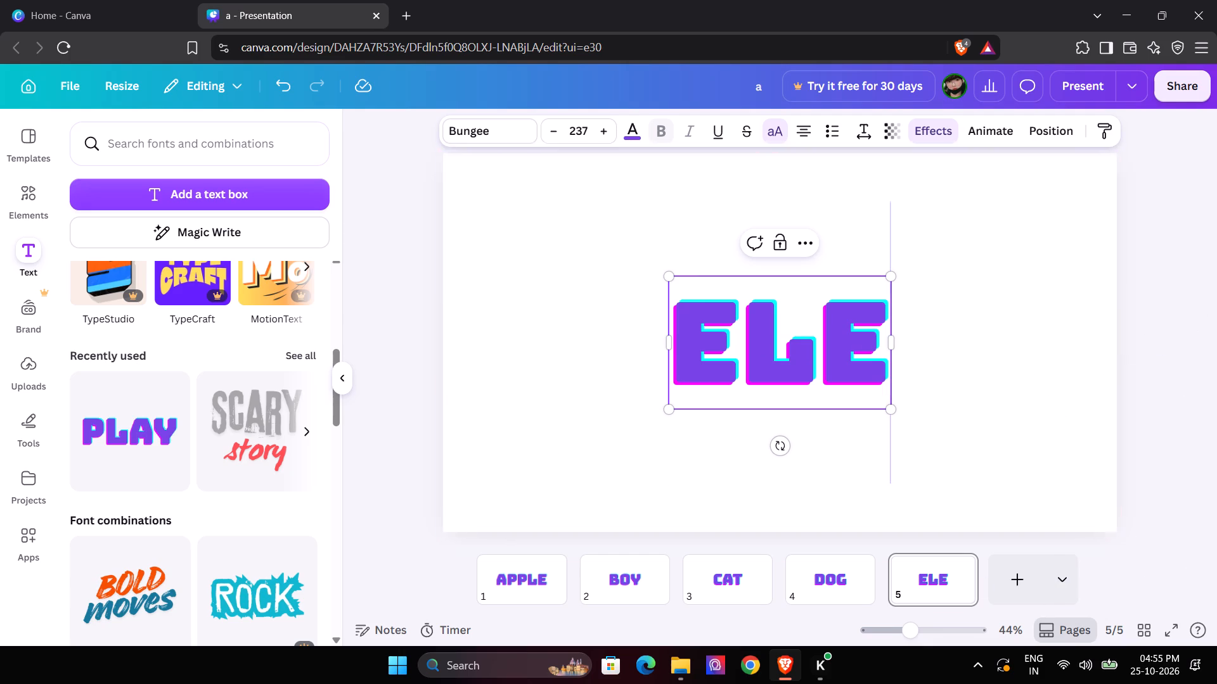
pyautogui.press('p')
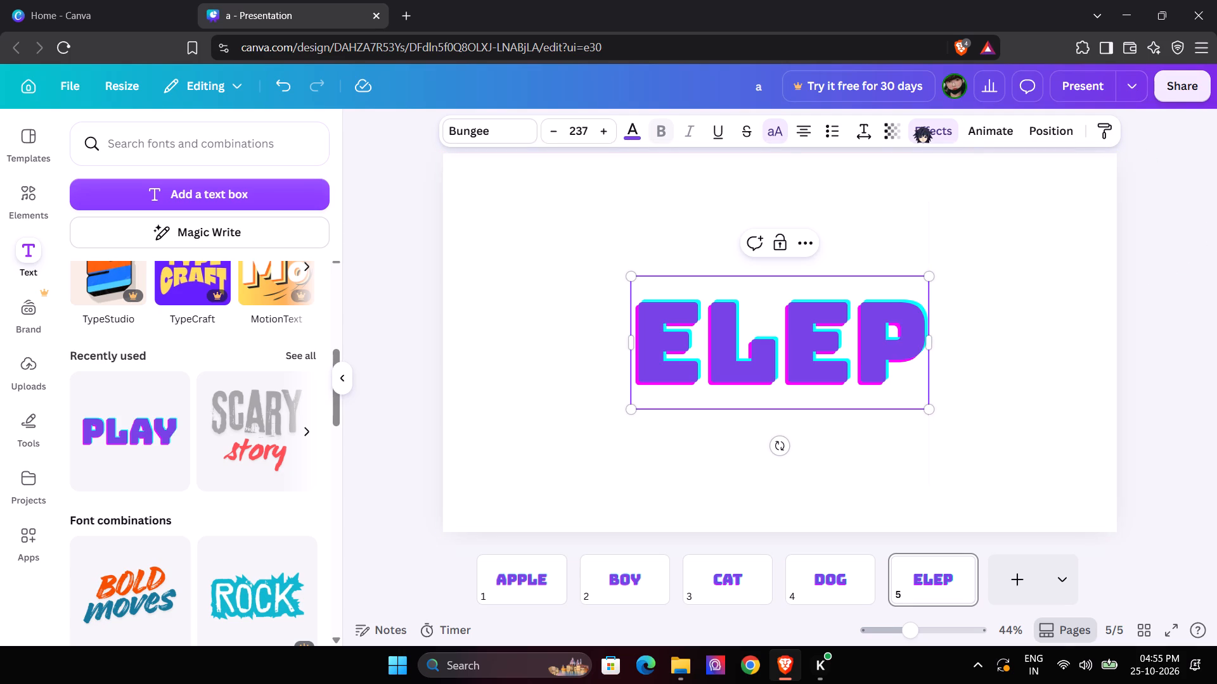
pyautogui.press('h')
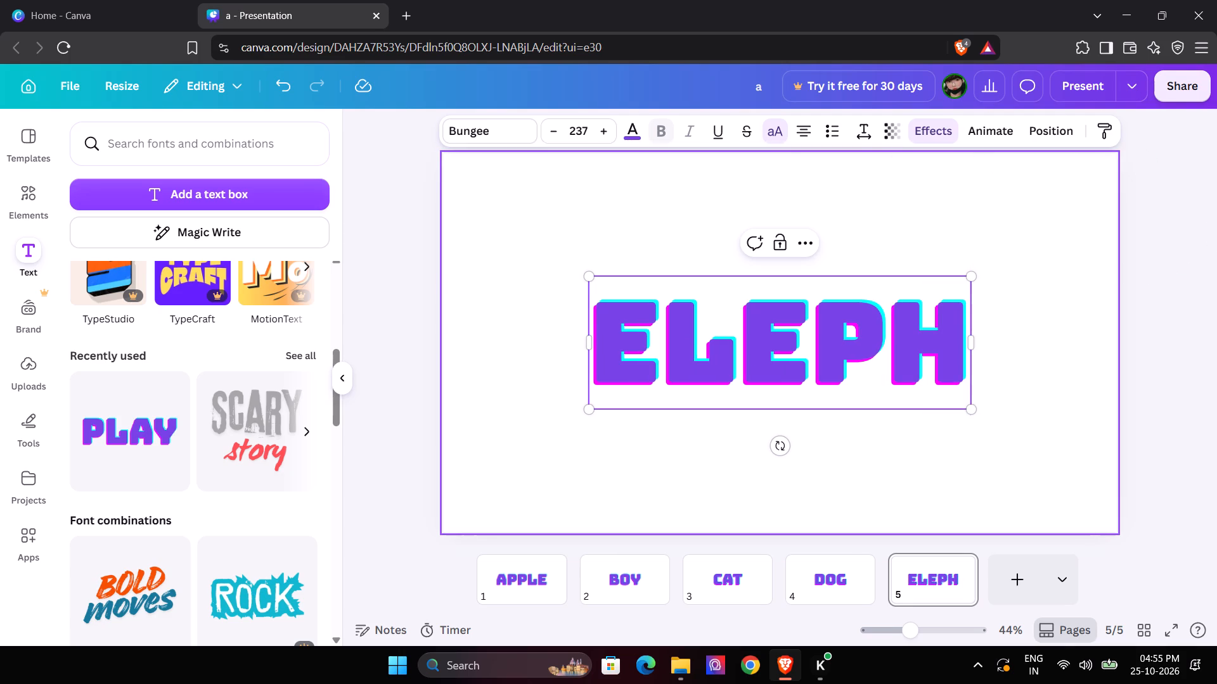
pyautogui.press('a')
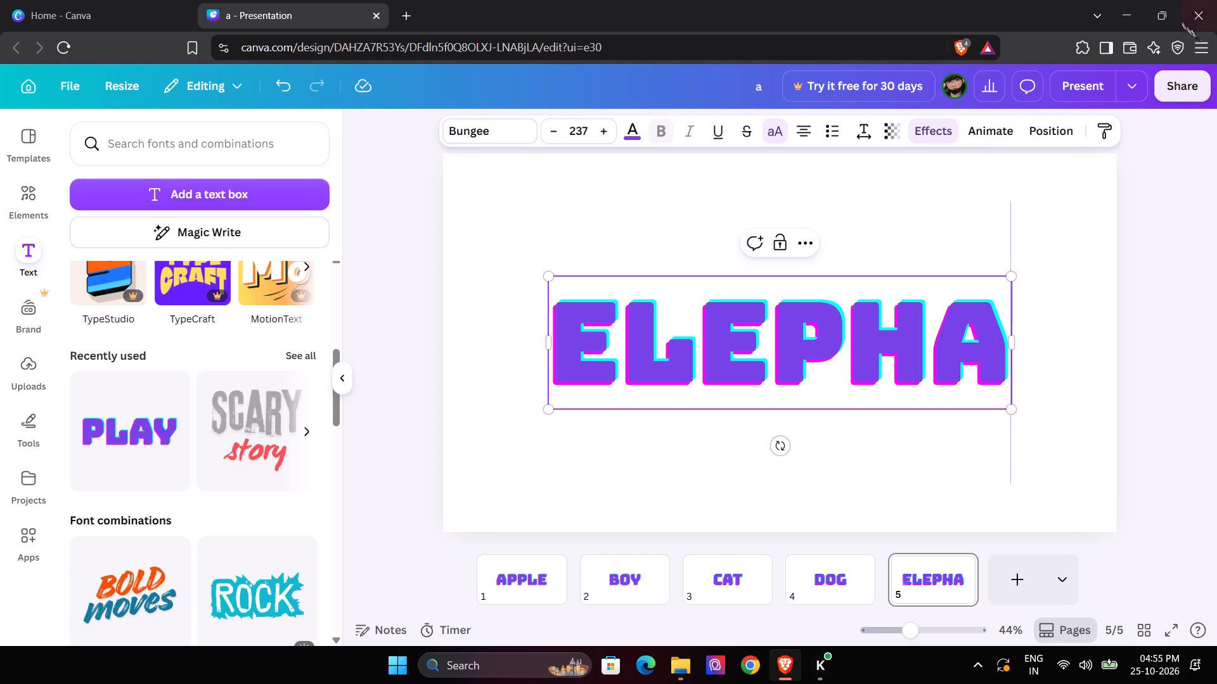
pyautogui.press('n')
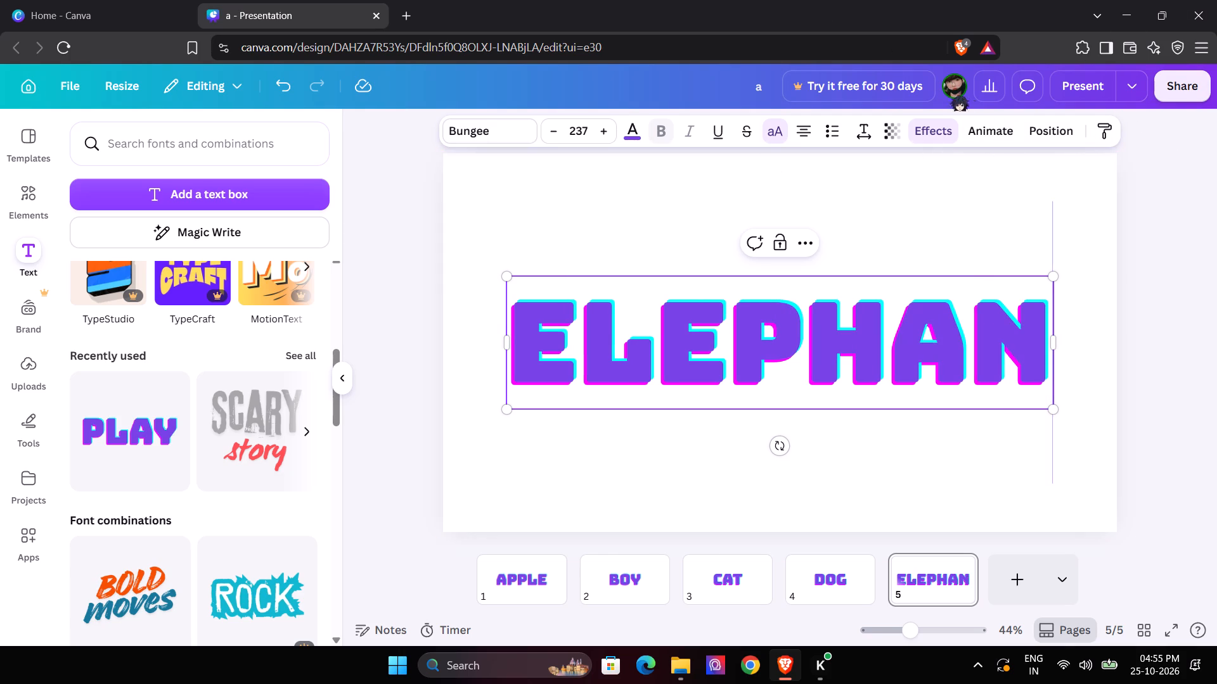
pyautogui.press('t')
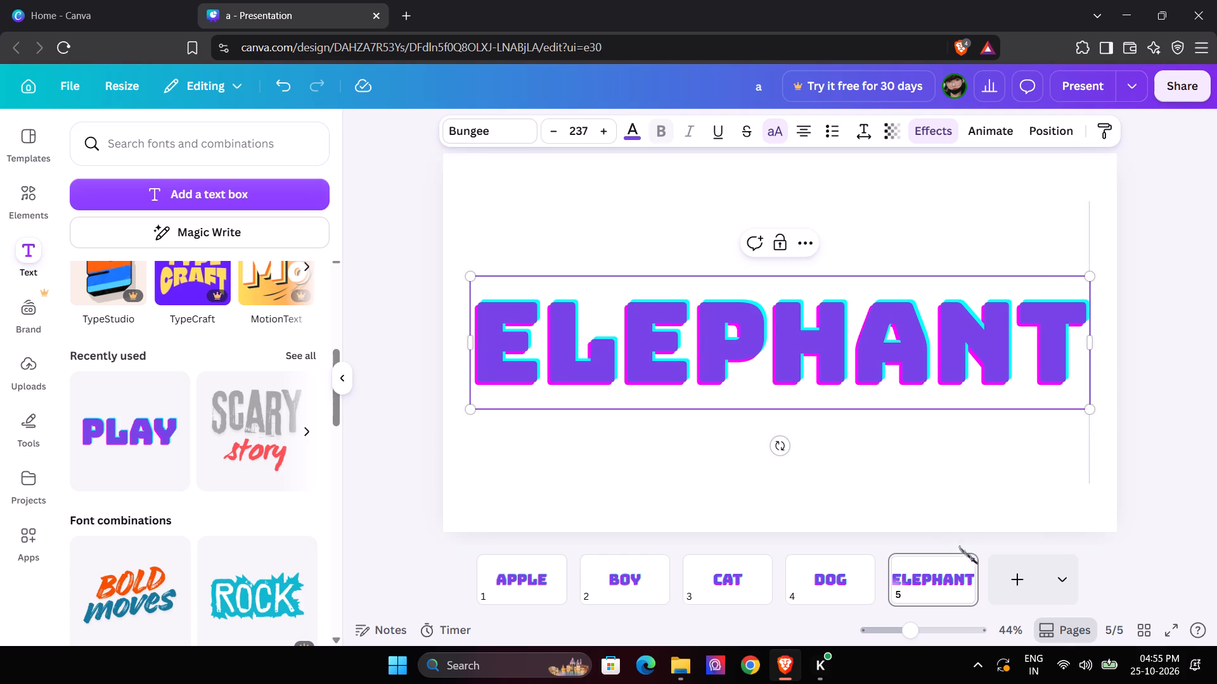
# Add a sixth page with the recently used PLAY text style and change its wording to FISH.
pyautogui.click(1002, 561)
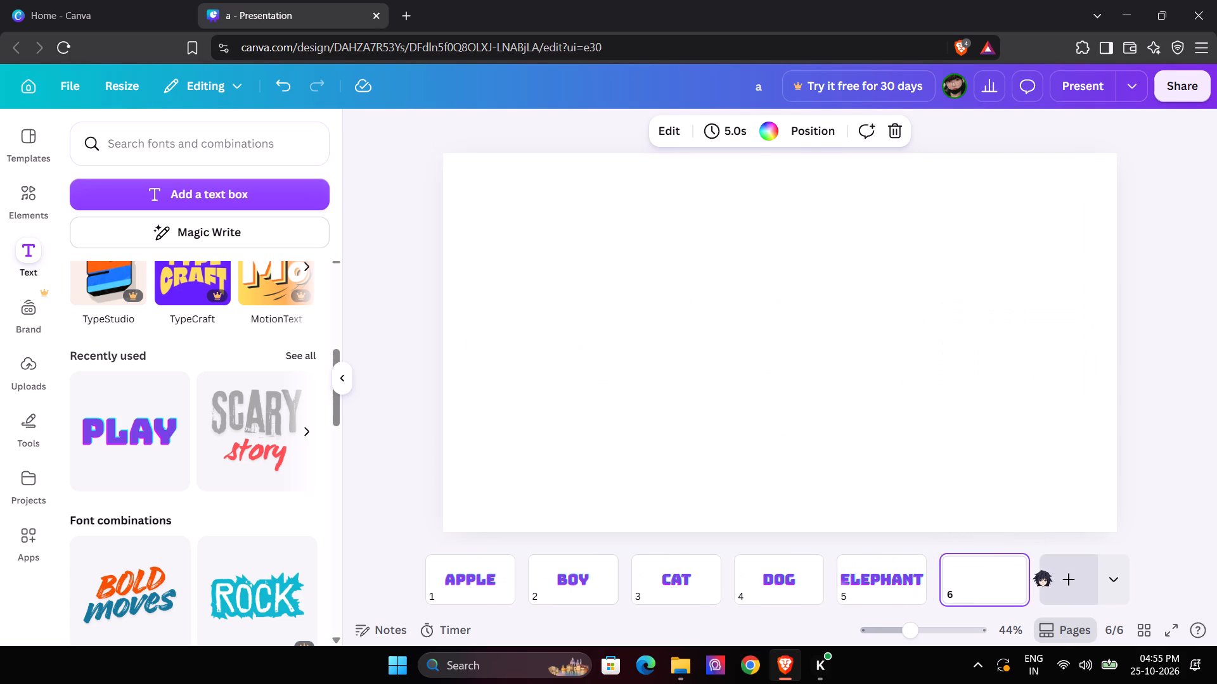
pyautogui.click(132, 421)
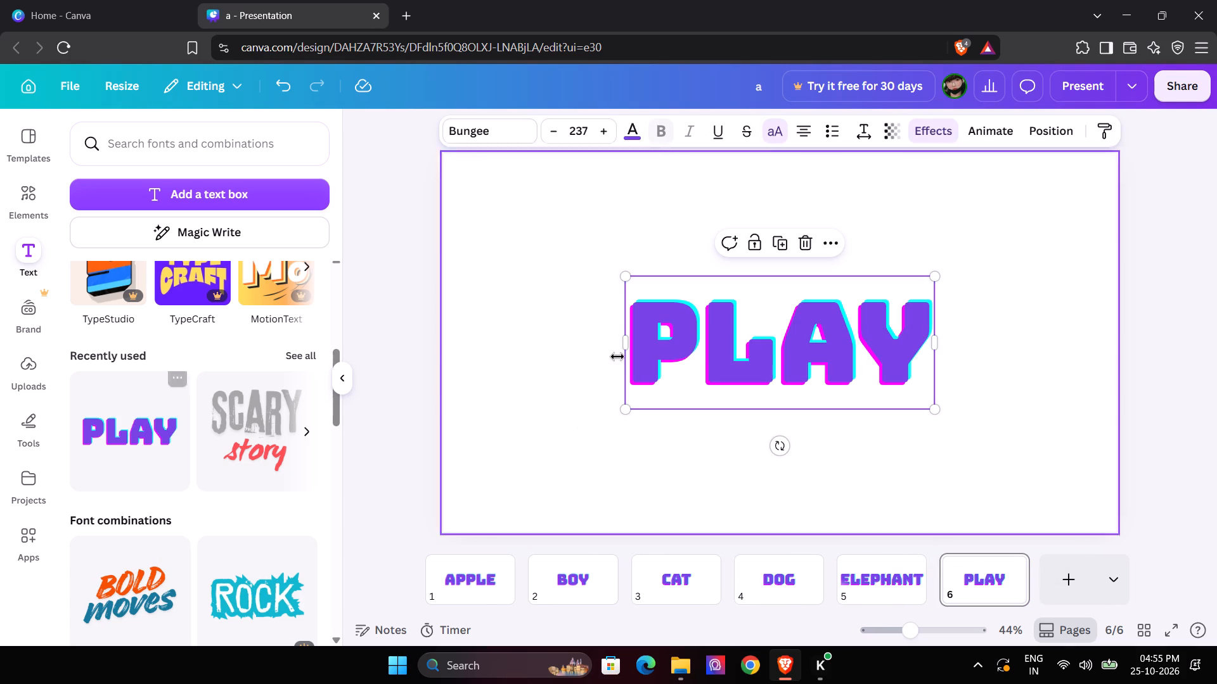
pyautogui.doubleClick(753, 357)
pyautogui.press('BackSpace')
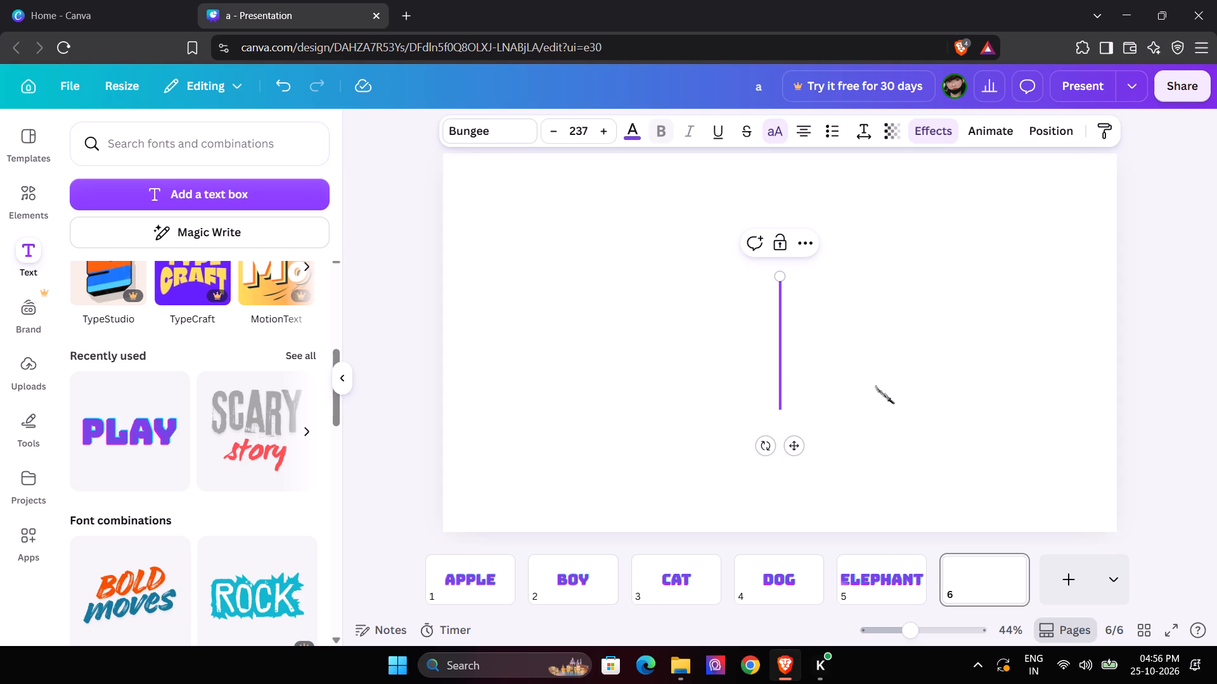
pyautogui.press('f')
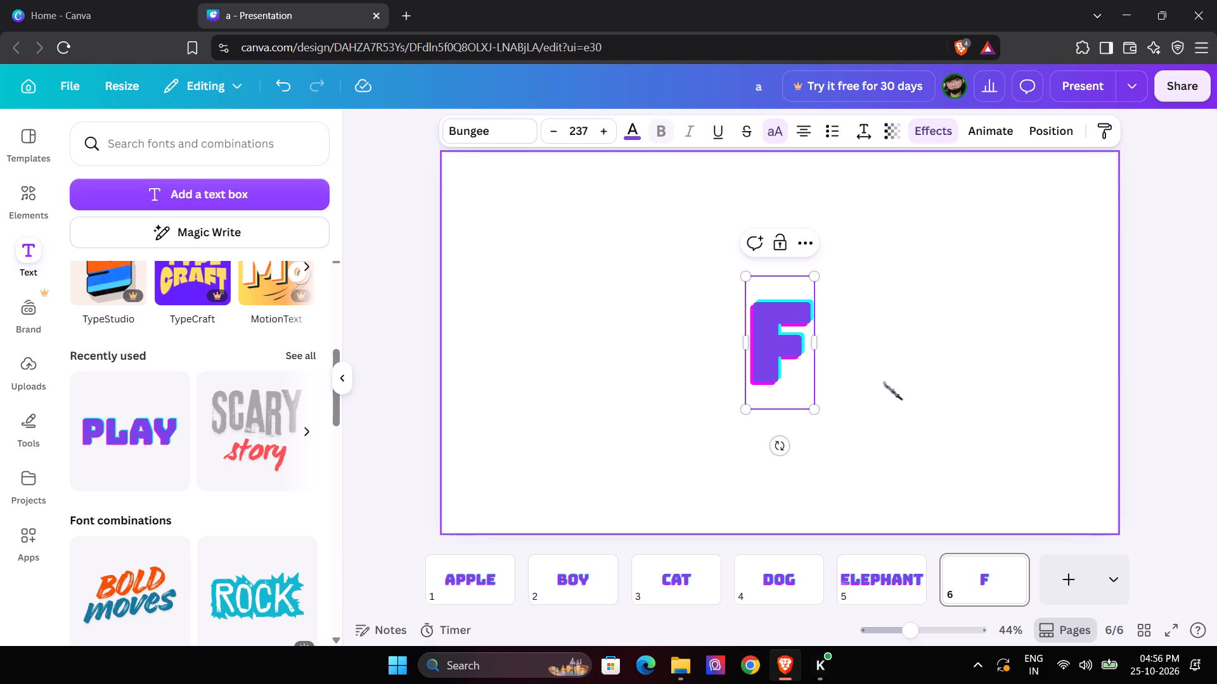
pyautogui.press('i')
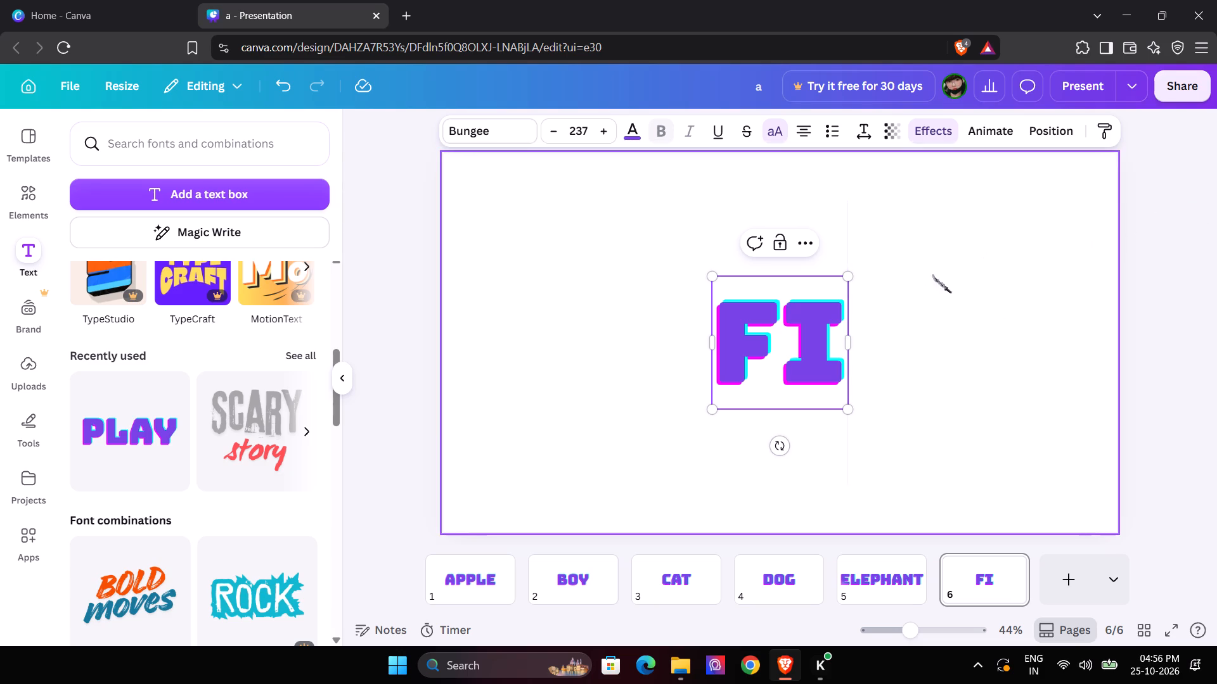
pyautogui.press('s')
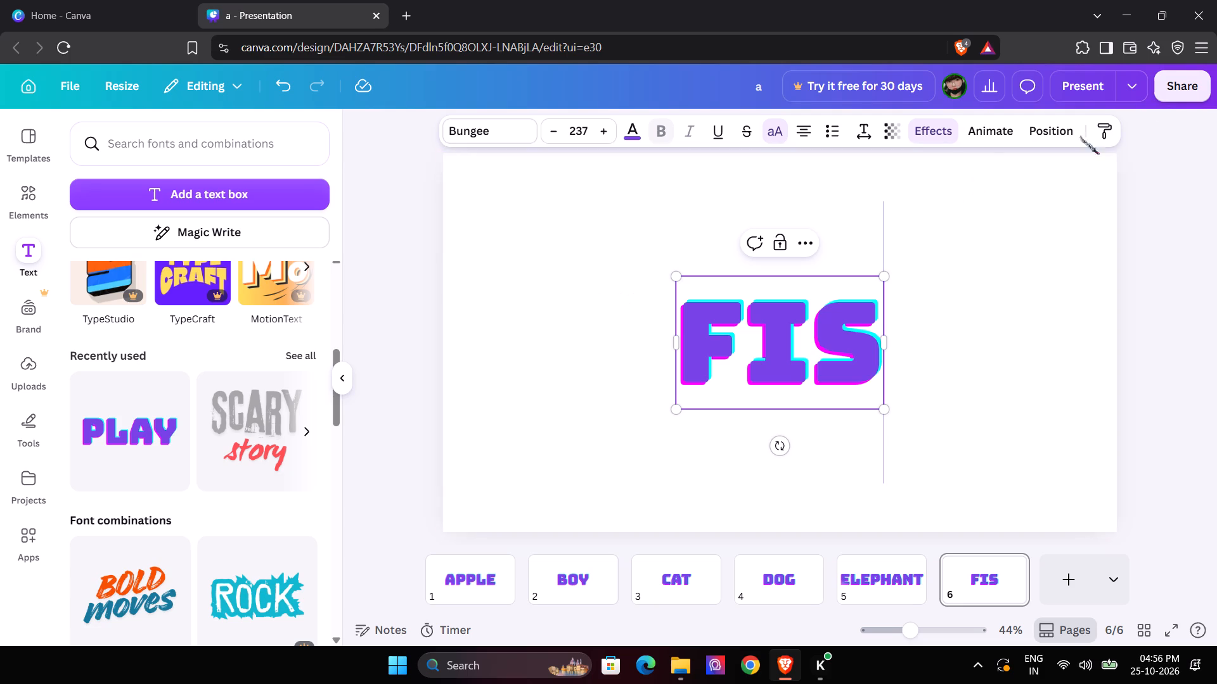
pyautogui.press('h')
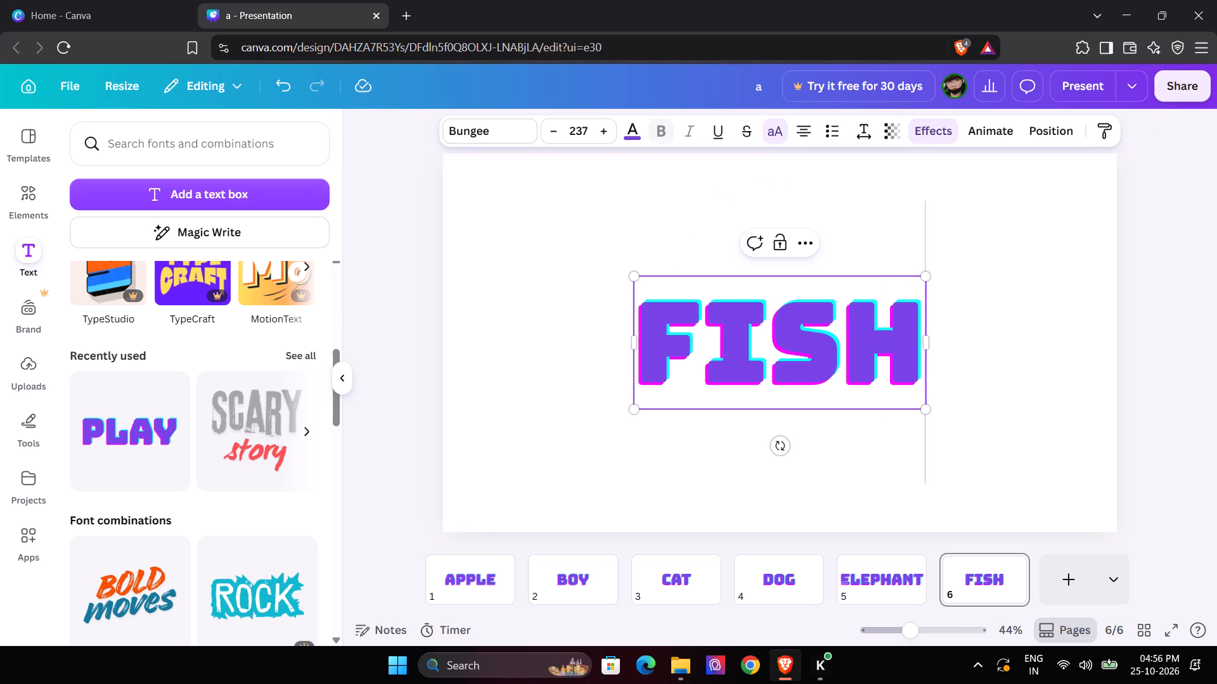
# Add a seventh page with the recently used PLAY text style, followed by a blank eighth page.
pyautogui.click(1069, 574)
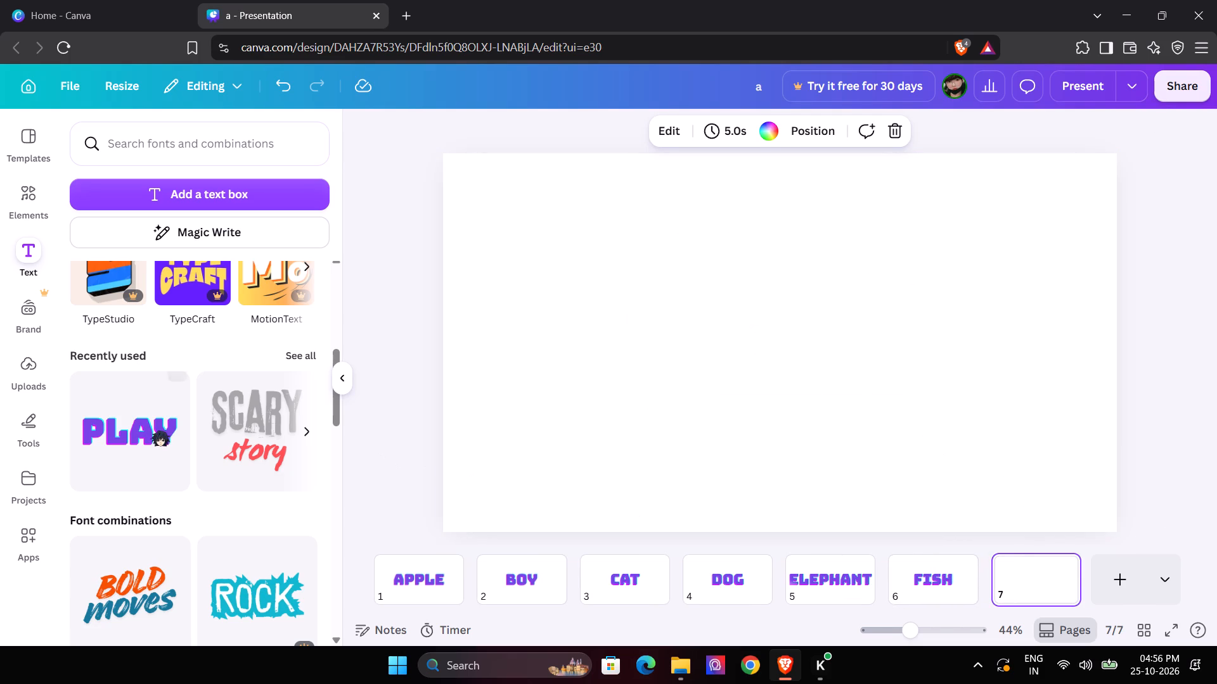
pyautogui.click(84, 419)
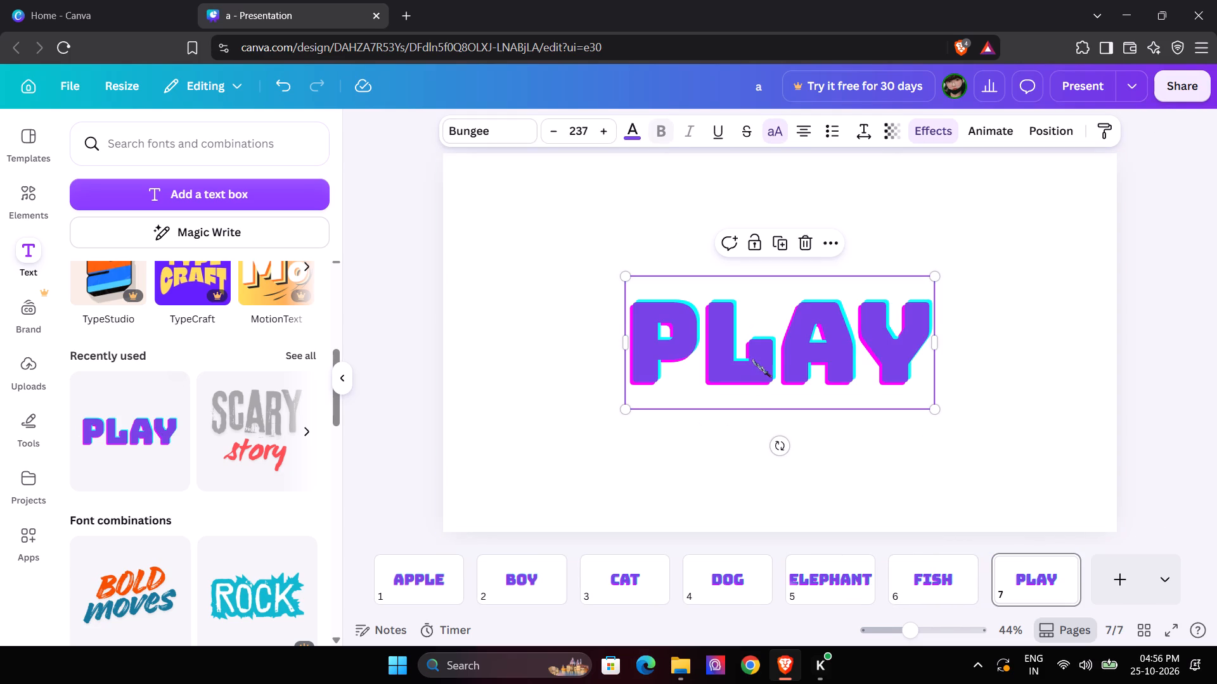
pyautogui.tripleClick(752, 359)
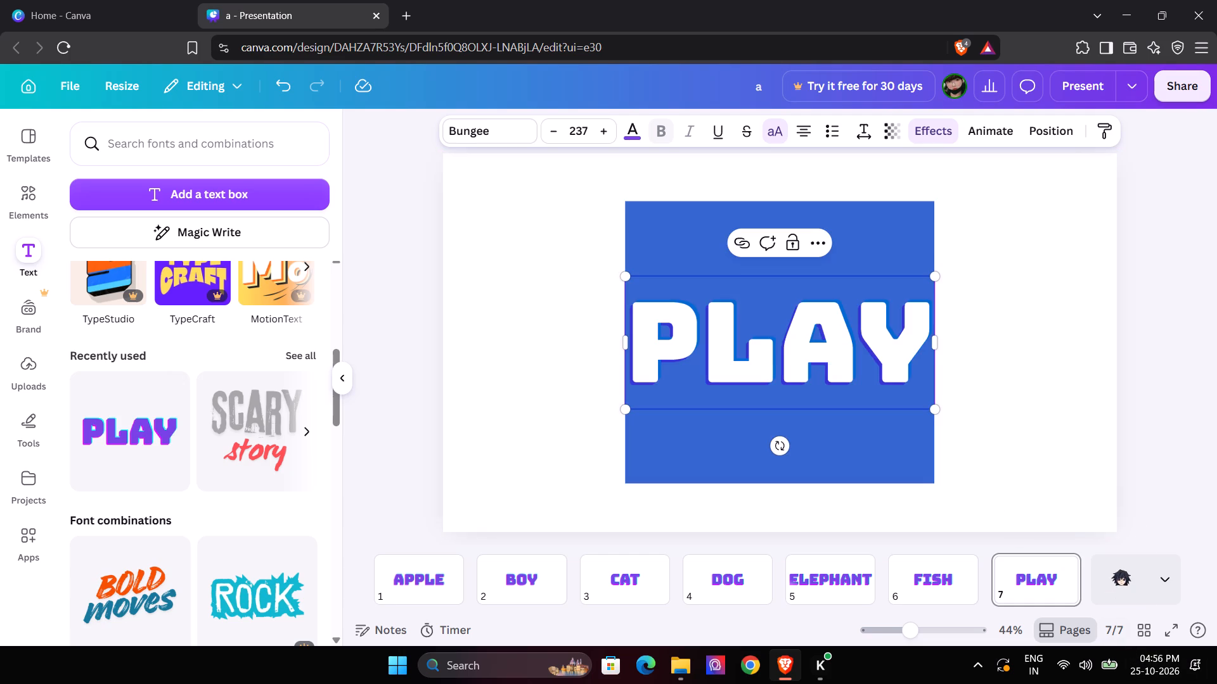
pyautogui.click(1119, 569)
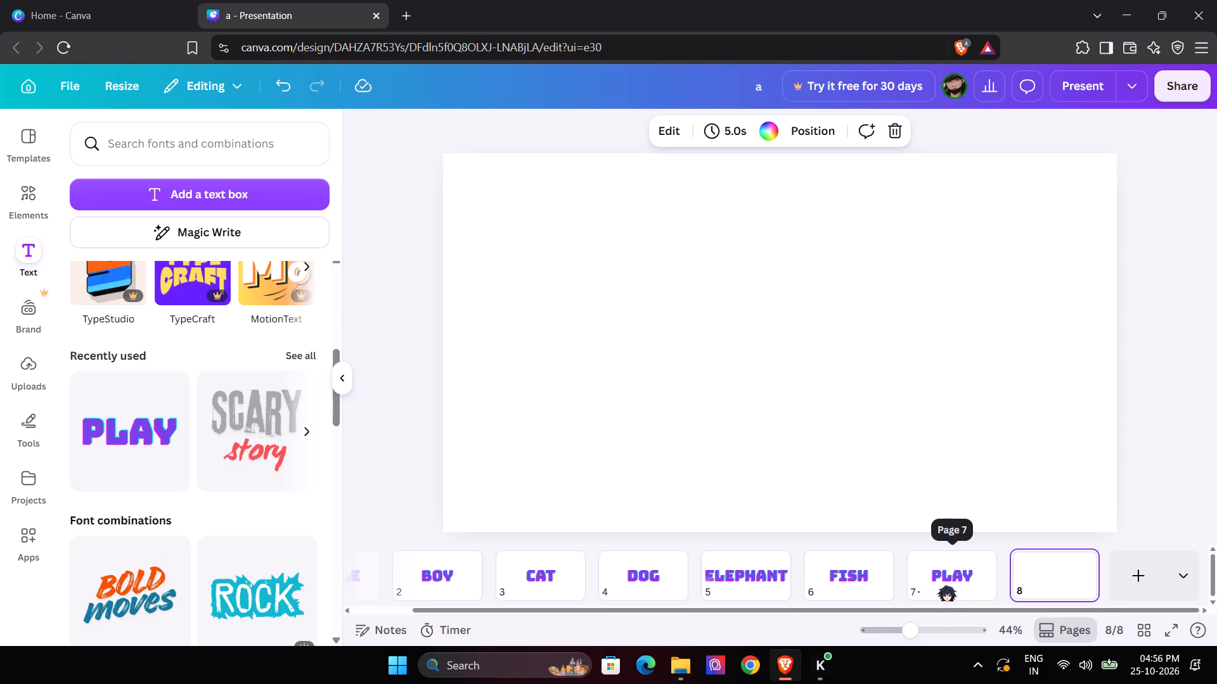
# Change the PLAY wording on the seventh page to GIRL.
pyautogui.click(963, 587)
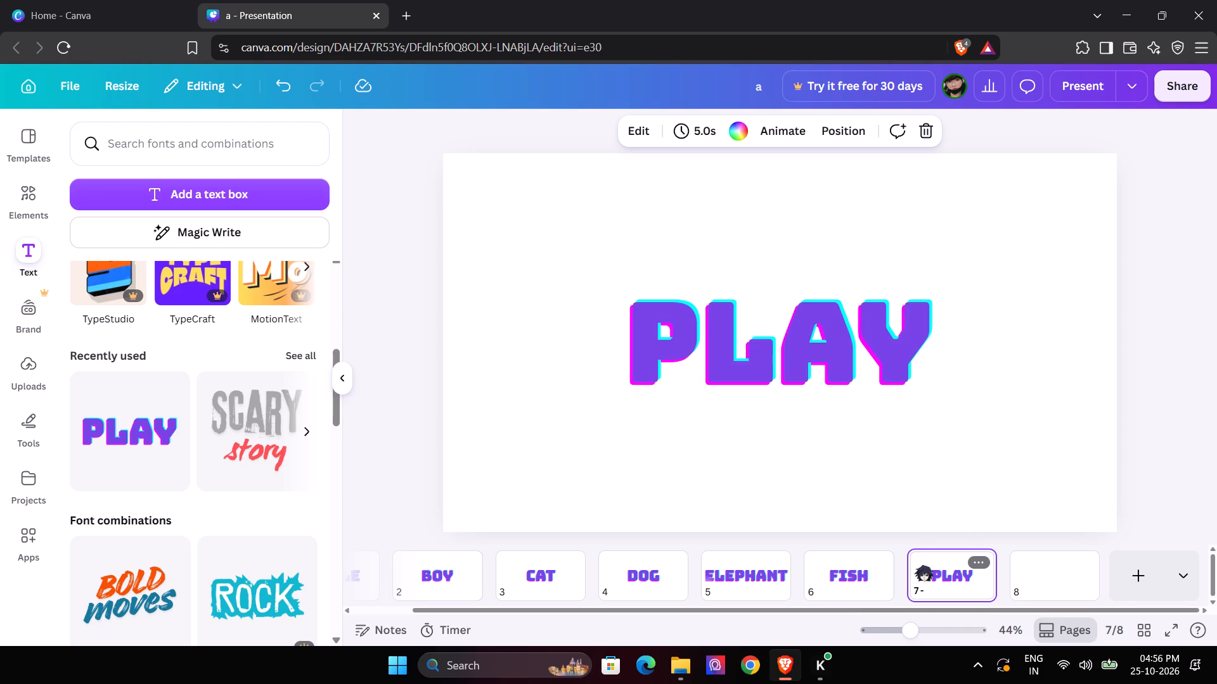
pyautogui.tripleClick(894, 408)
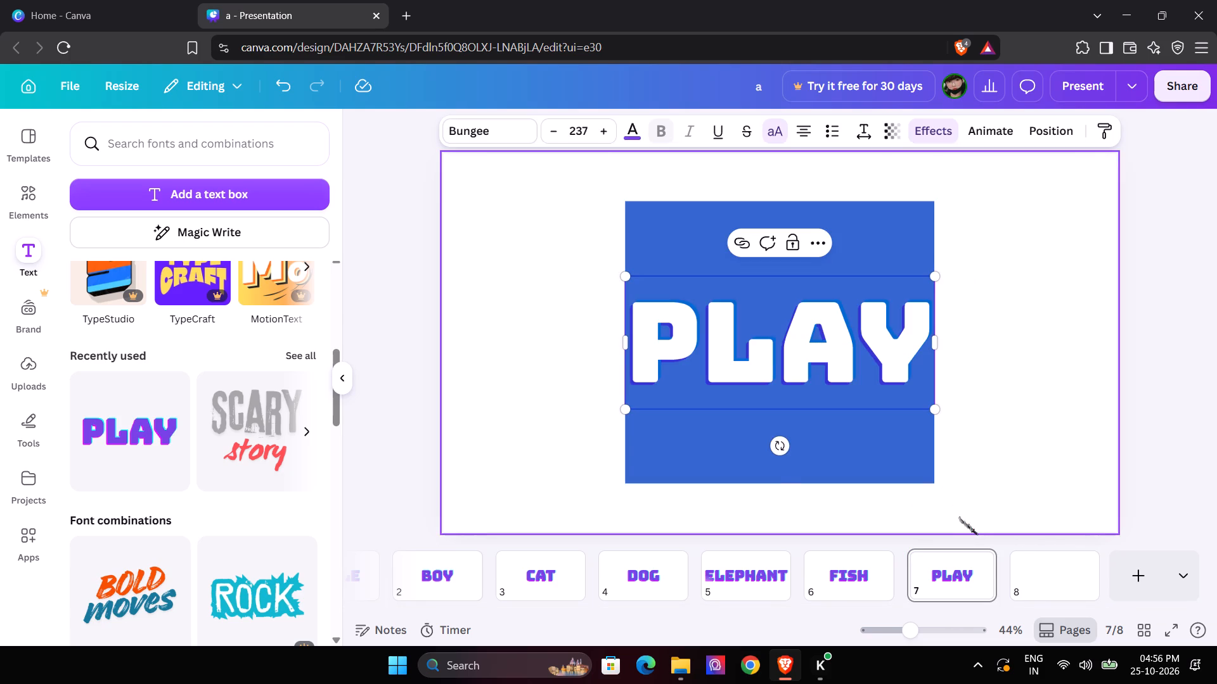
pyautogui.press('BackSpace')
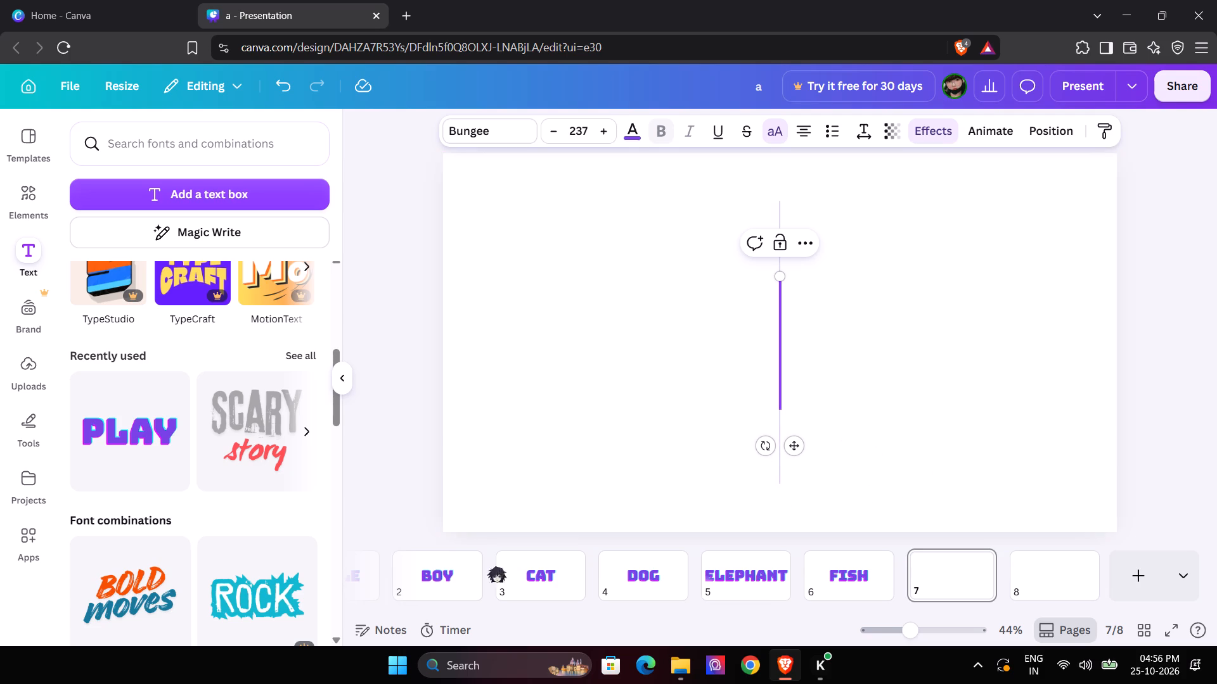
pyautogui.press('g')
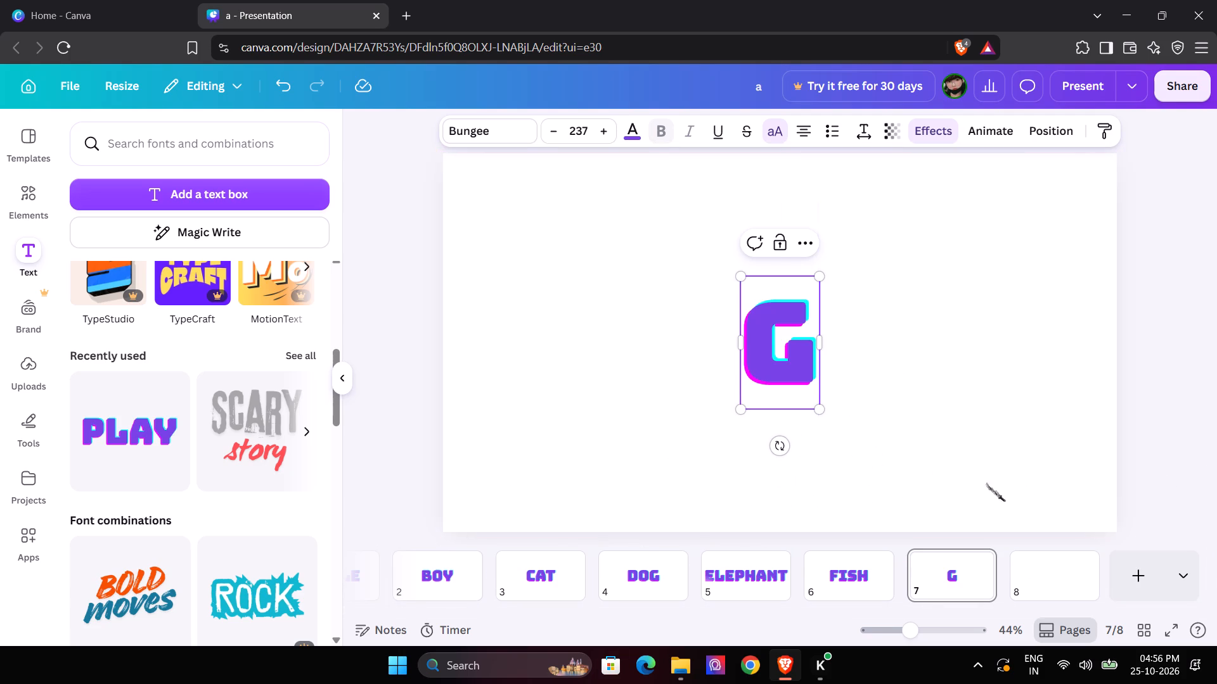
pyautogui.press('i')
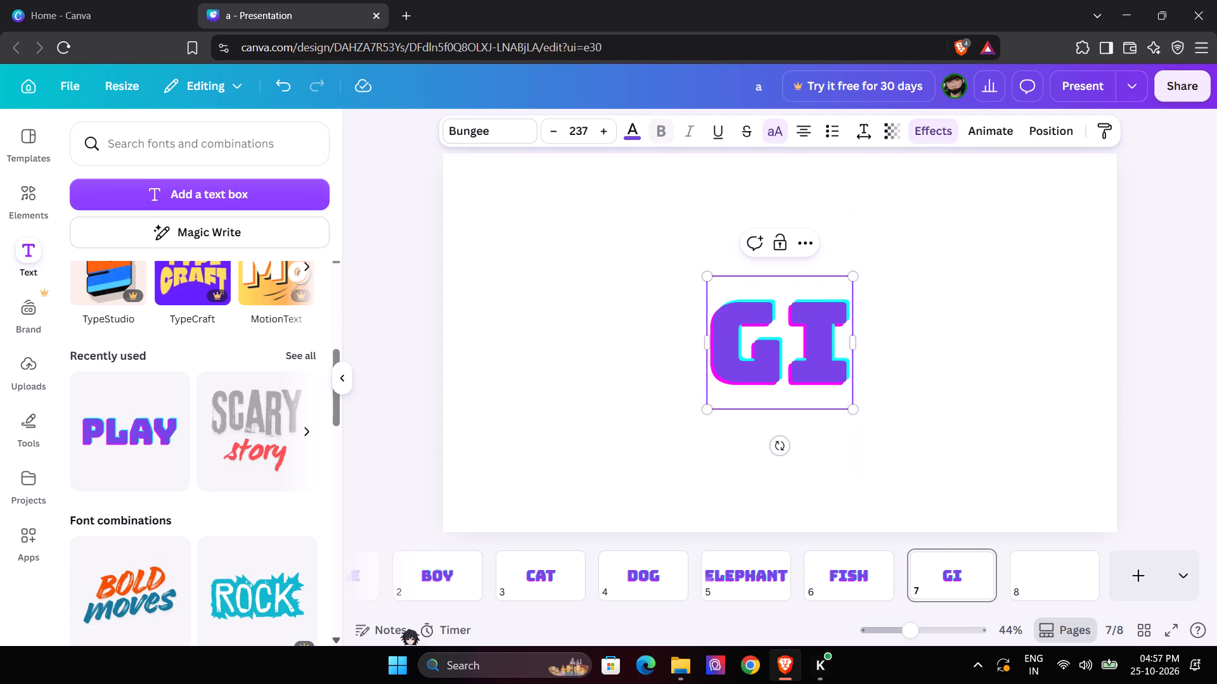
pyautogui.press('r')
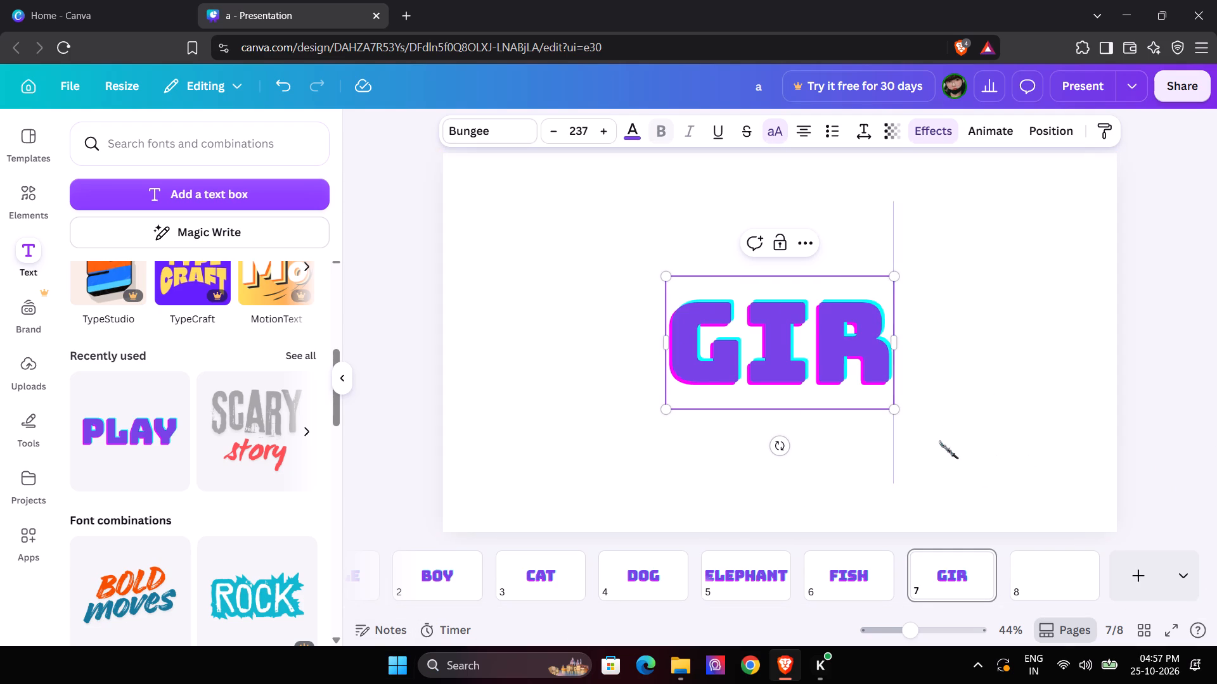
pyautogui.press('l')
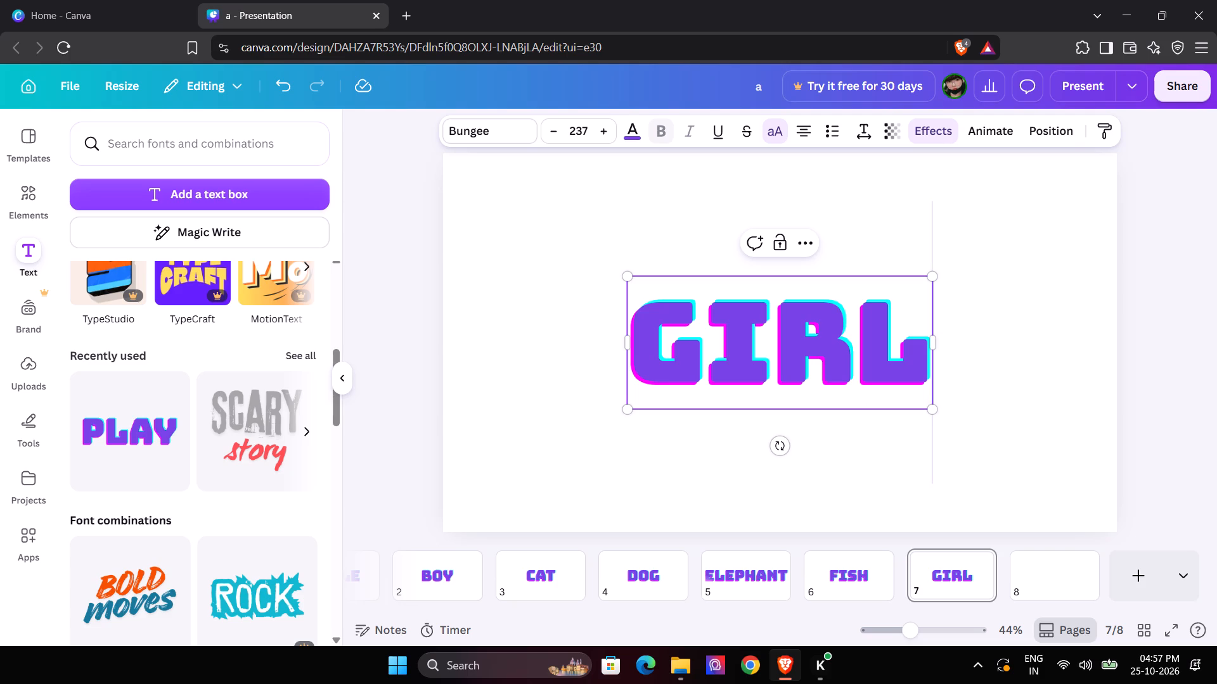
pyautogui.click(911, 289)
pyautogui.click(939, 278)
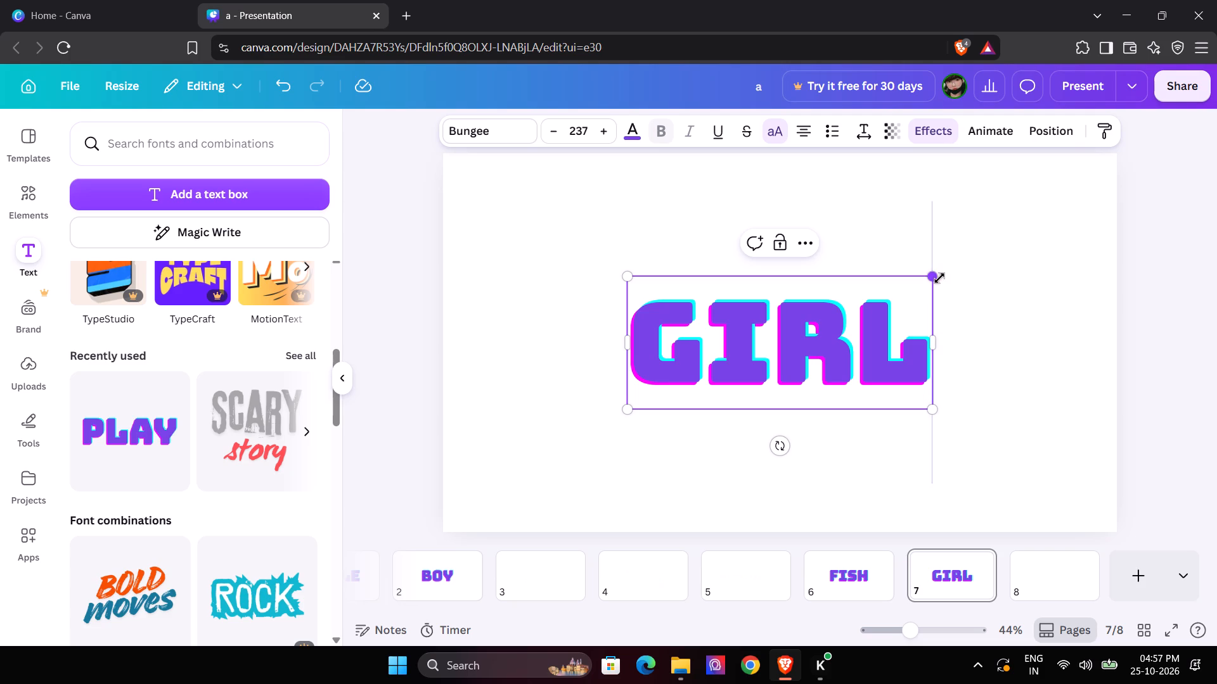
pyautogui.tripleClick(883, 336)
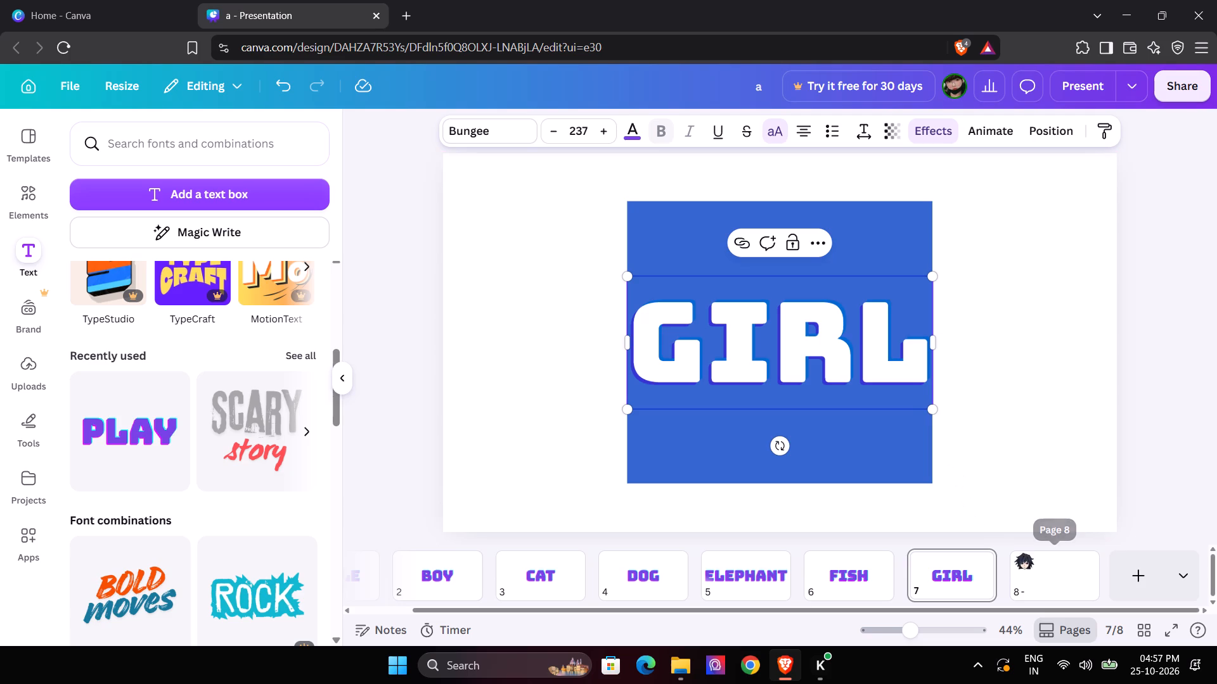
# Insert the recently used PLAY text style on the blank eighth page and change its wording to HEN.
pyautogui.click(1013, 582)
pyautogui.click(1013, 582)
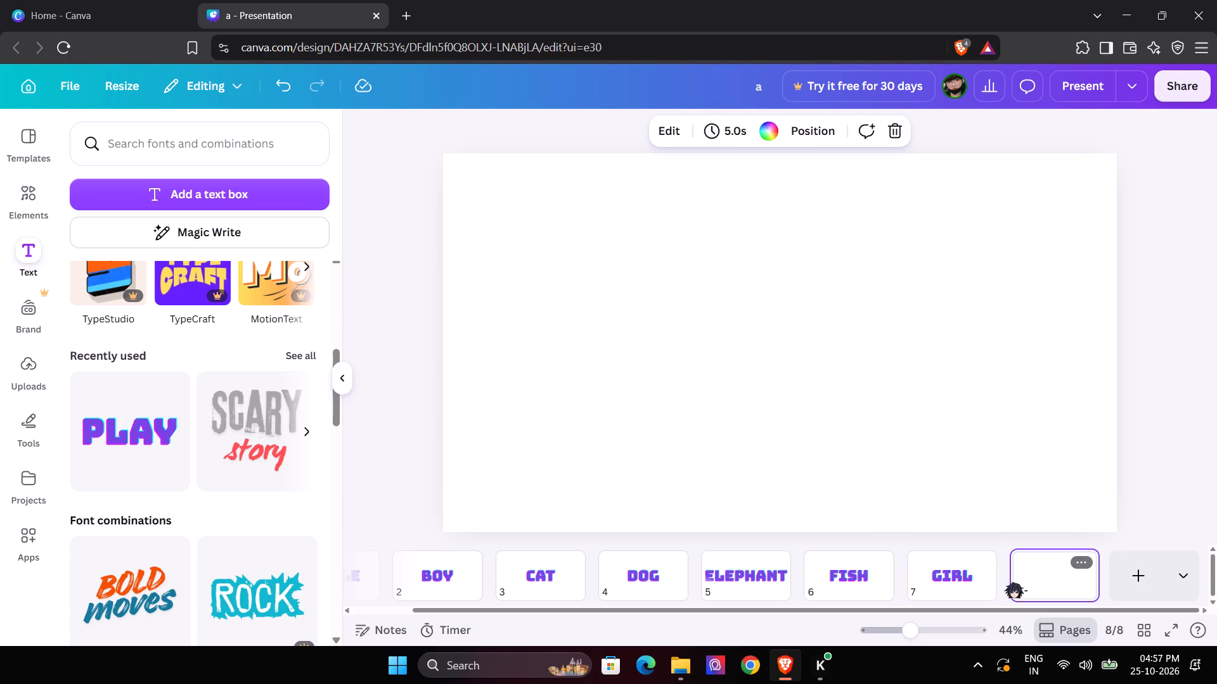
pyautogui.click(1013, 582)
pyautogui.click(1033, 567)
pyautogui.moveTo(1033, 567); pyautogui.dragTo(1013, 561)
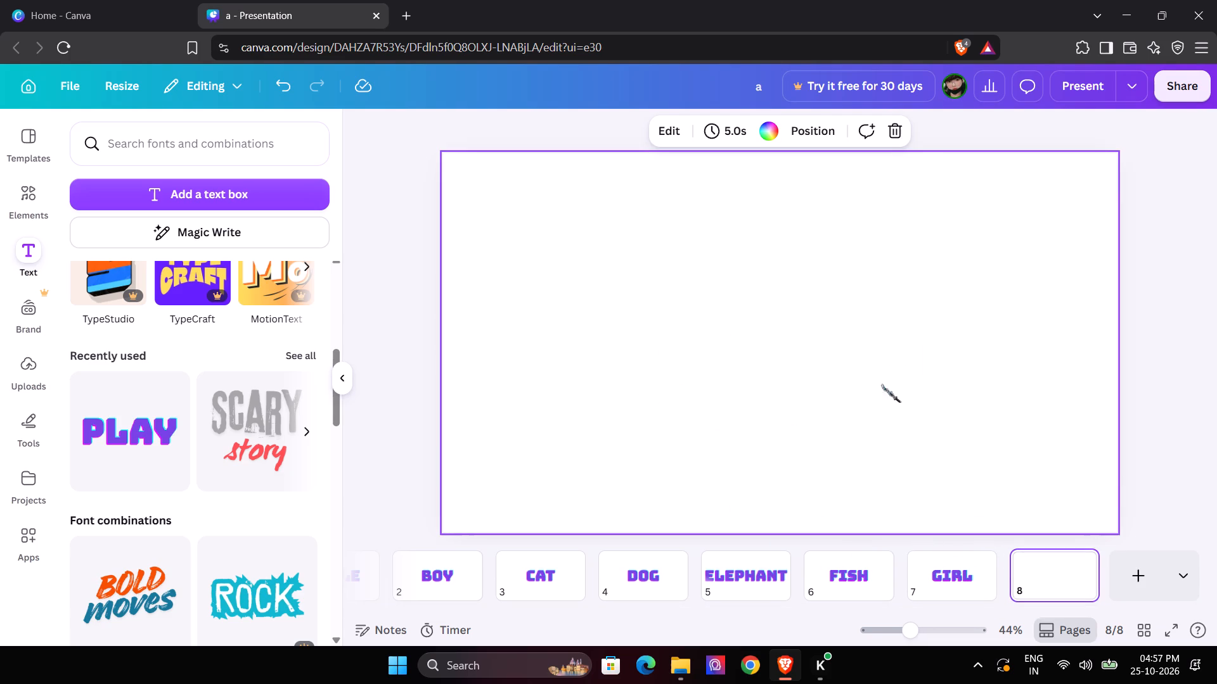
pyautogui.press('h')
pyautogui.press('h')
pyautogui.click(138, 425)
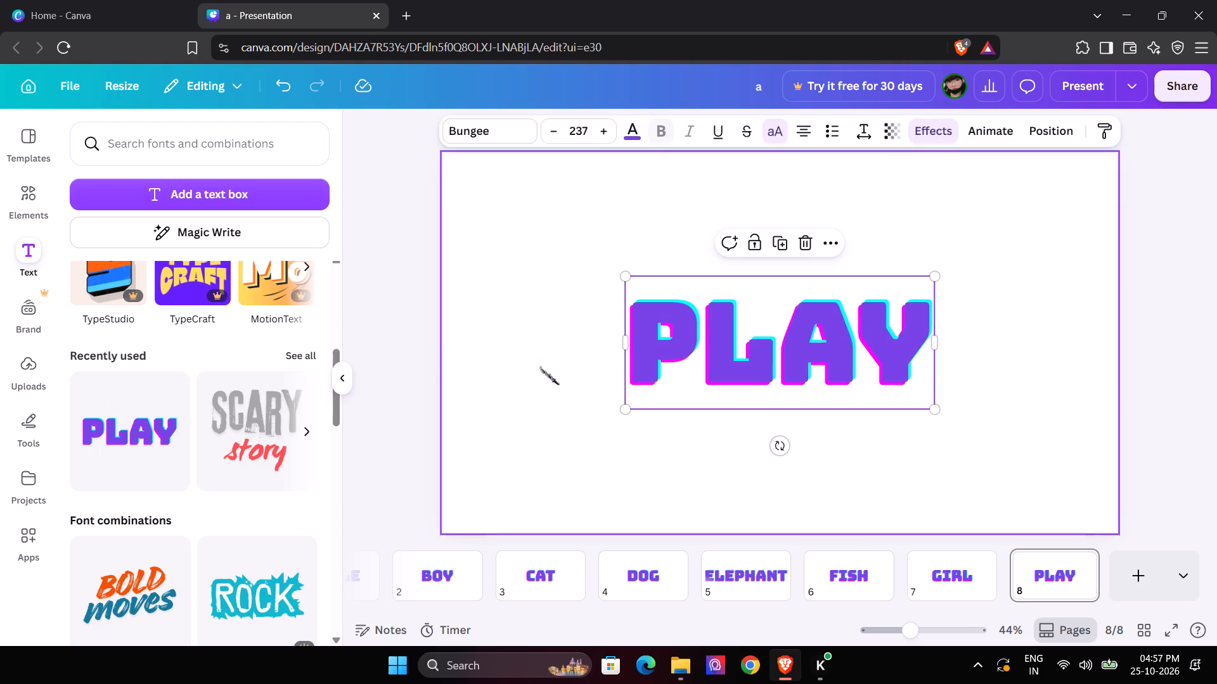
pyautogui.doubleClick(739, 361)
pyautogui.press('BackSpace')
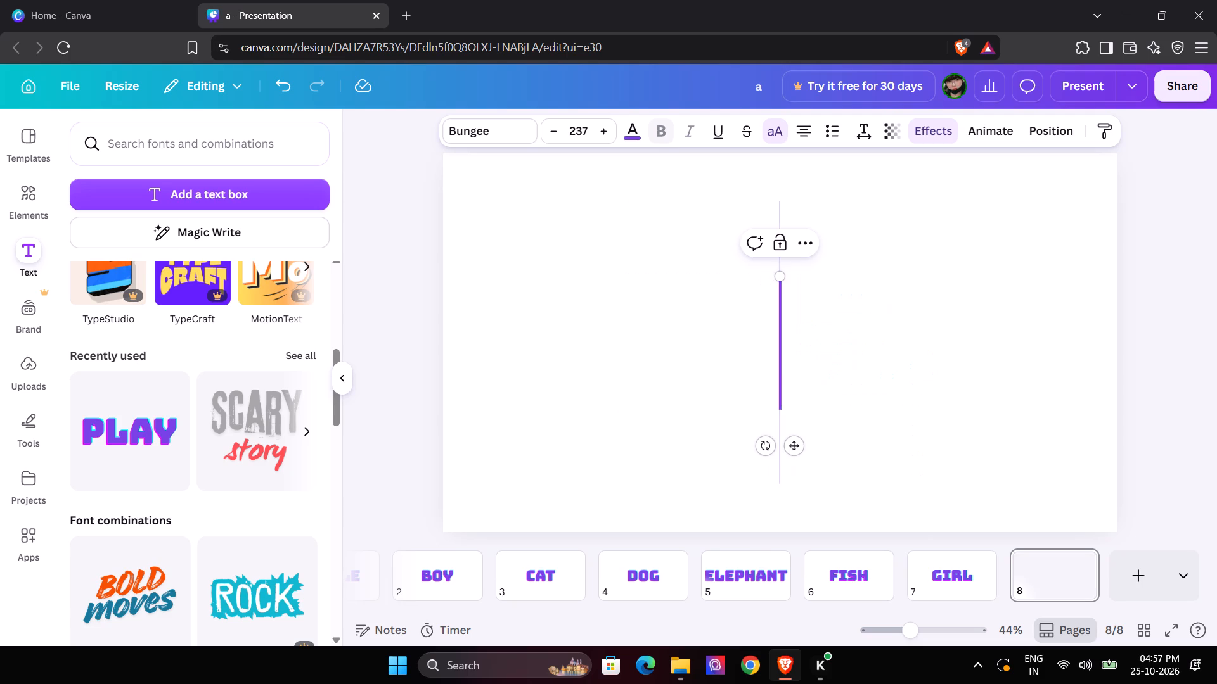
pyautogui.press('h')
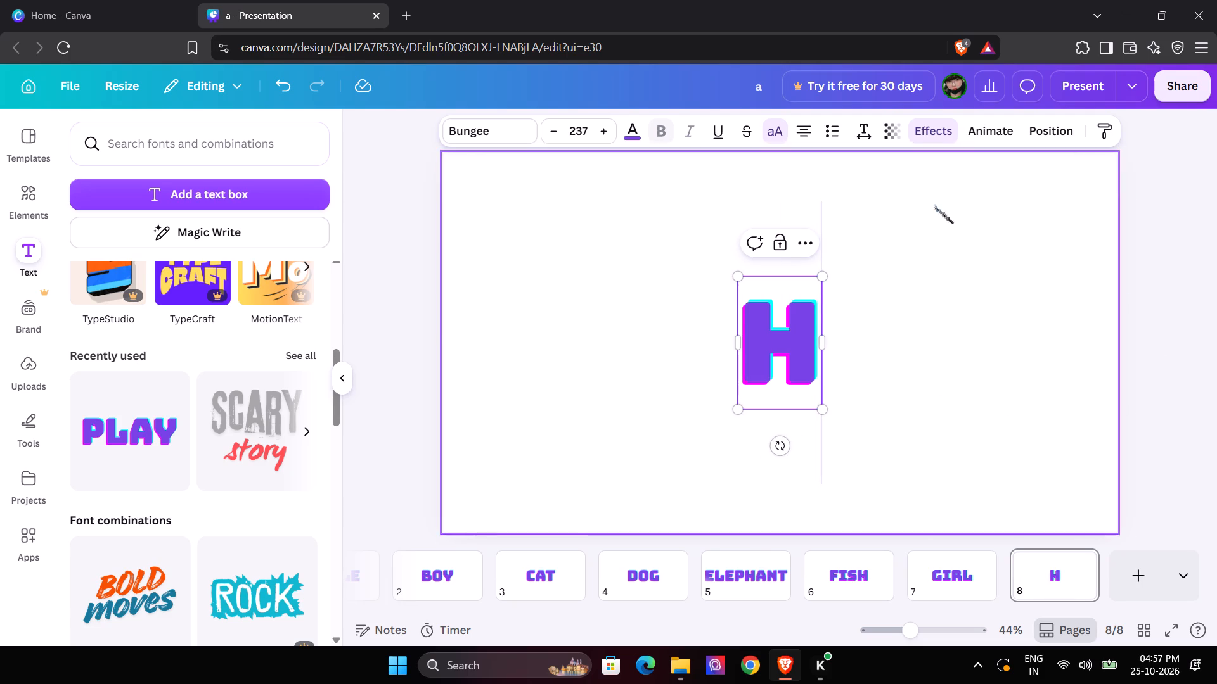
pyautogui.press('e')
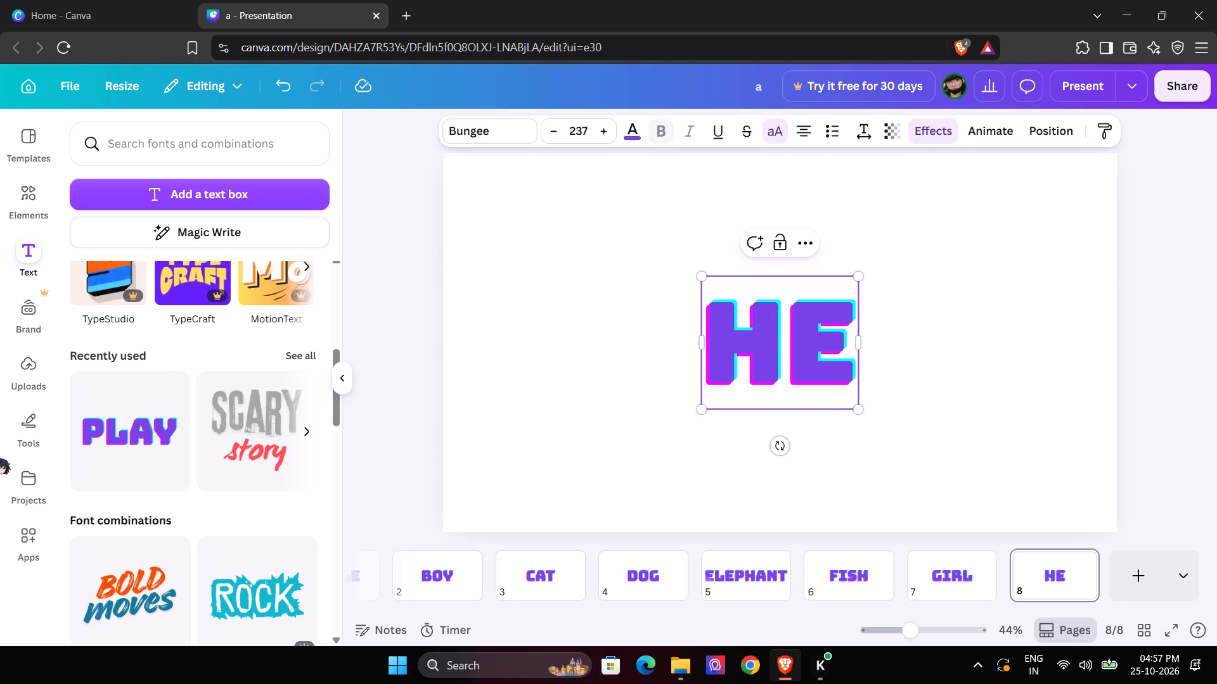
pyautogui.press('n')
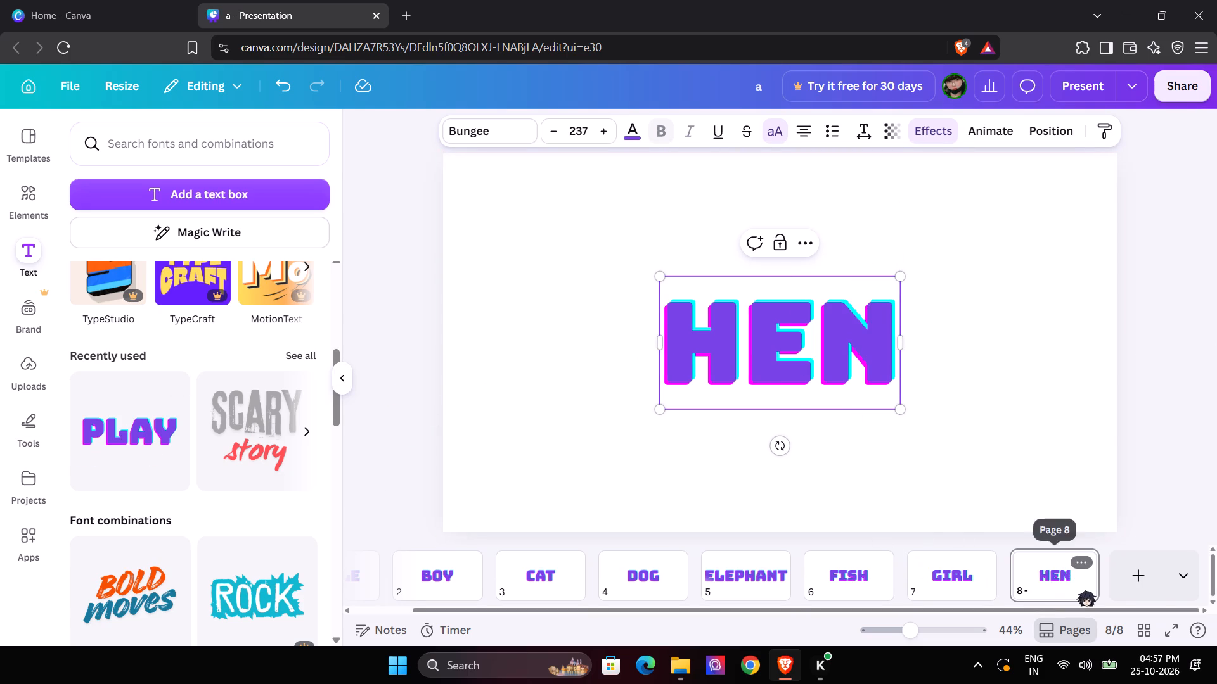
# Add a ninth page with the recently used PLAY text style and change its wording to INKPOT.
pyautogui.click(1138, 571)
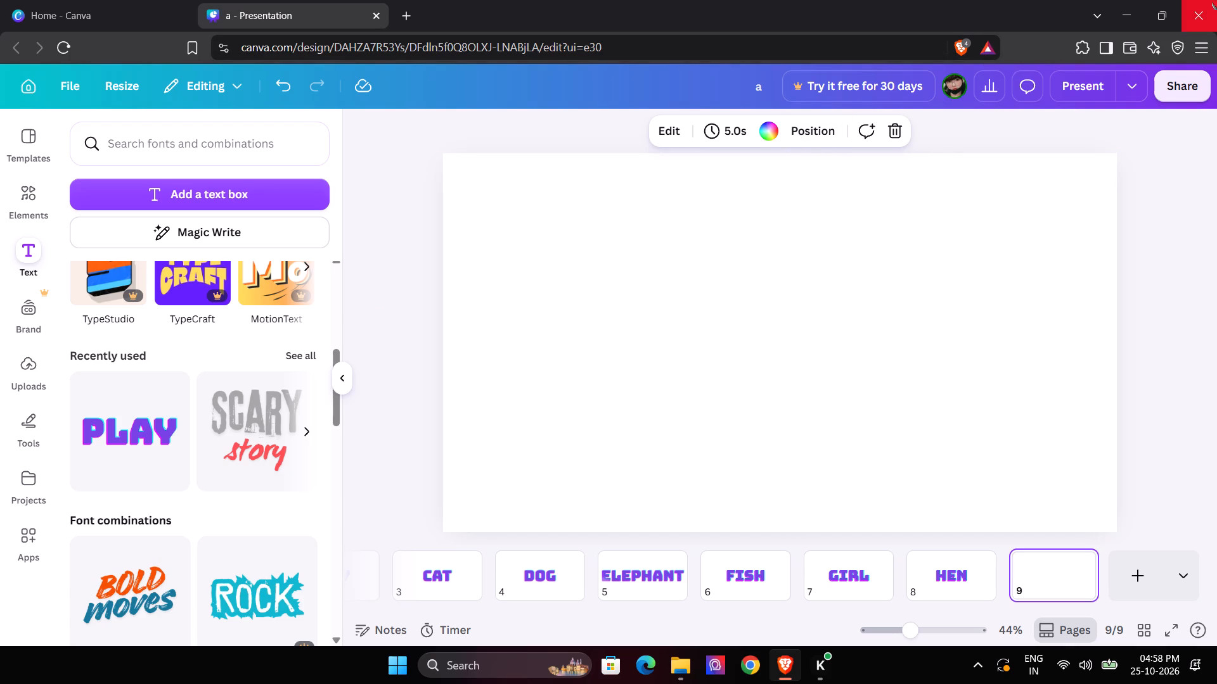
pyautogui.click(128, 384)
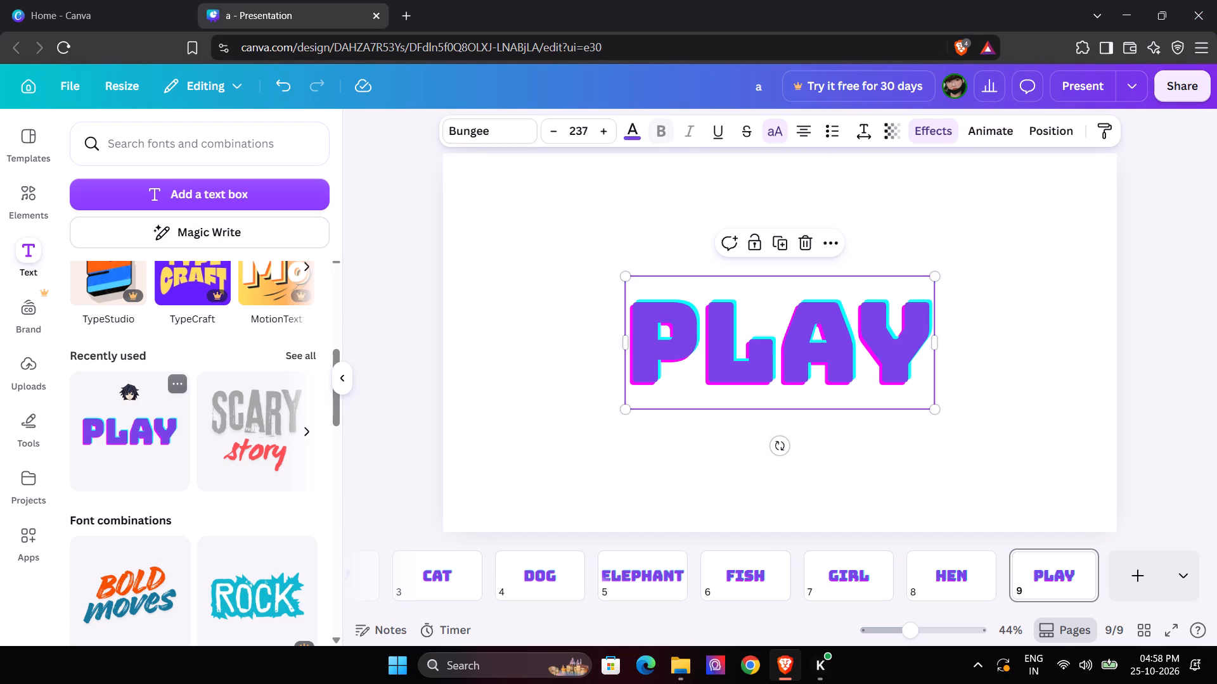
pyautogui.tripleClick(784, 331)
pyautogui.press('\\')
pyautogui.press('BackSpace')
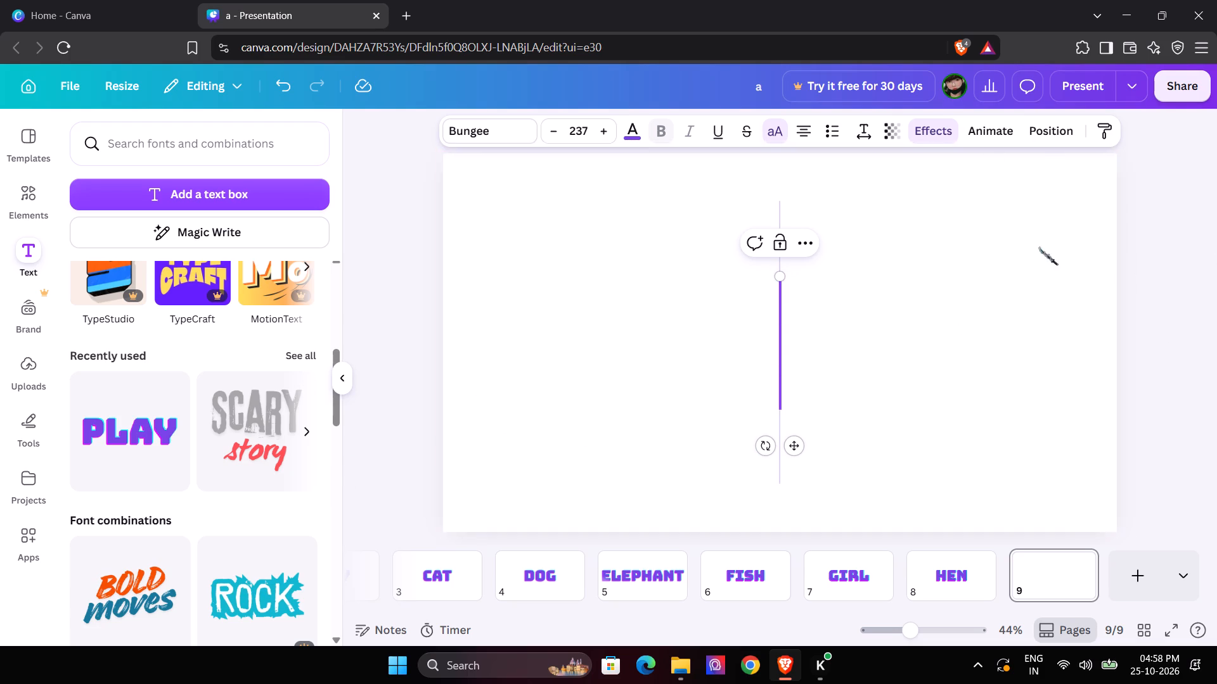
pyautogui.press('i')
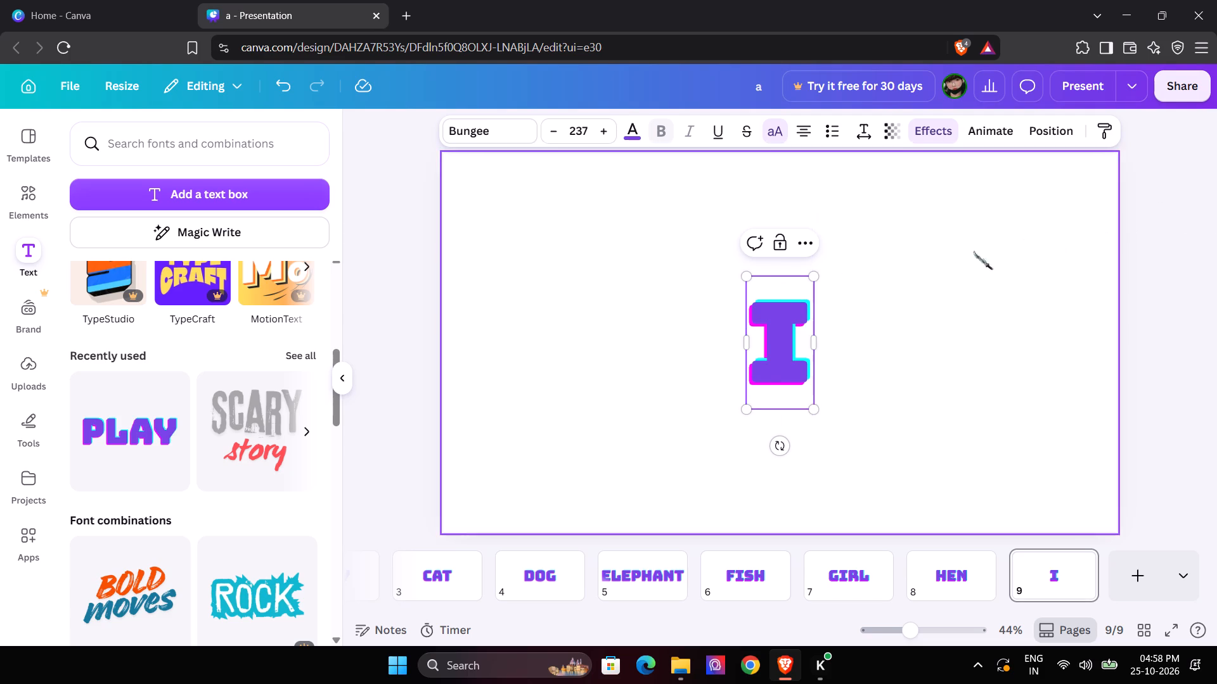
pyautogui.press('n')
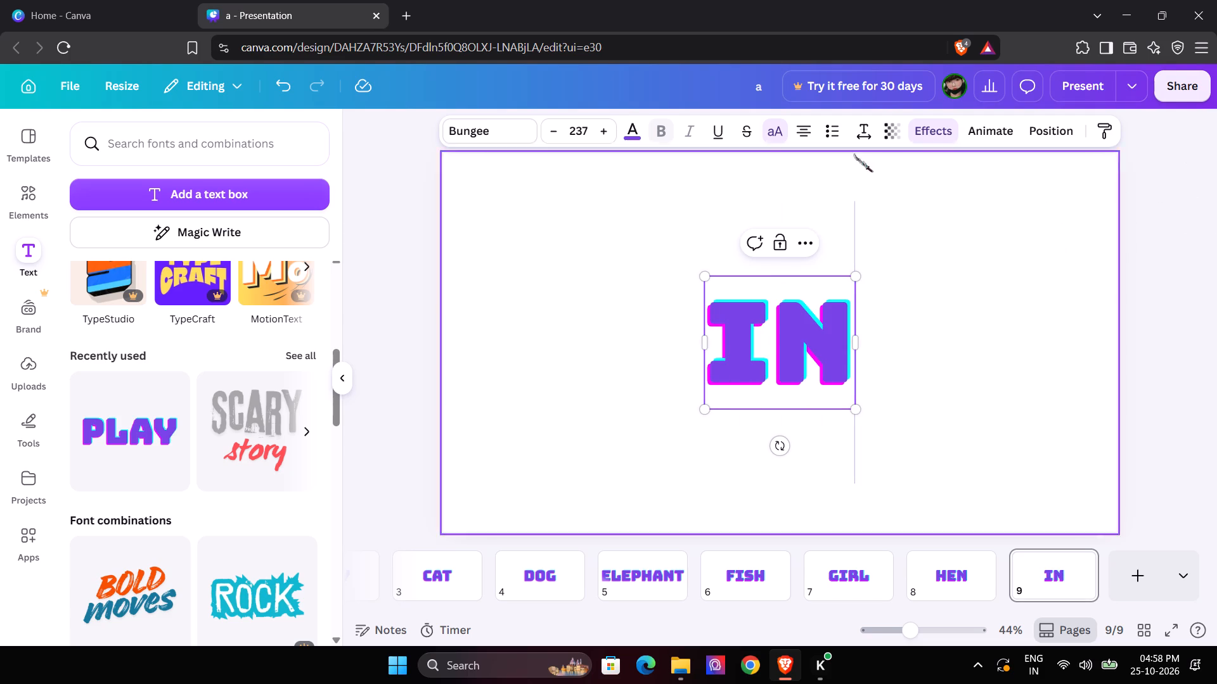
pyautogui.press('k')
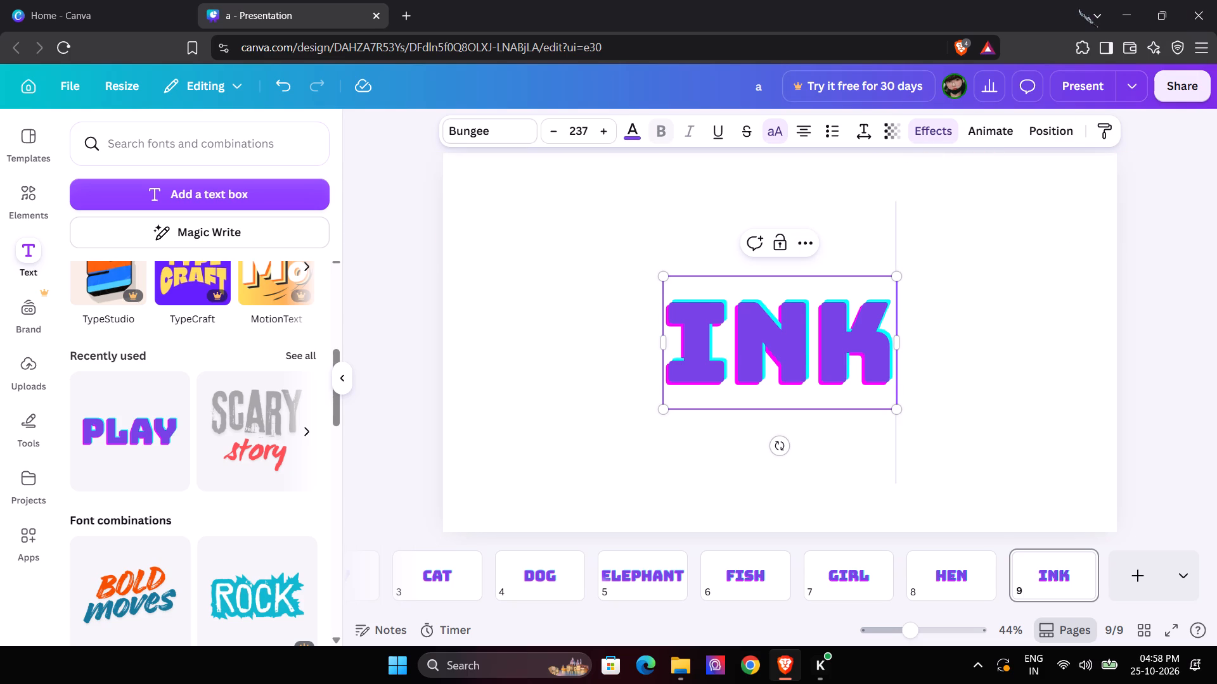
pyautogui.press('p')
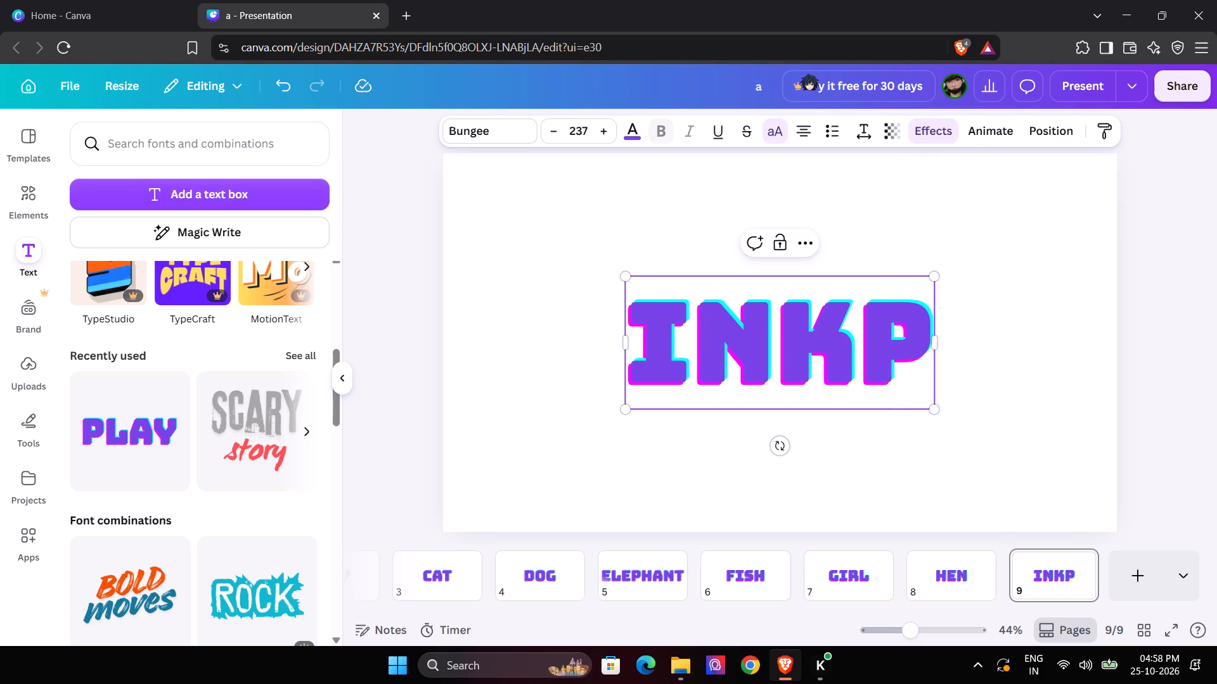
pyautogui.press('o')
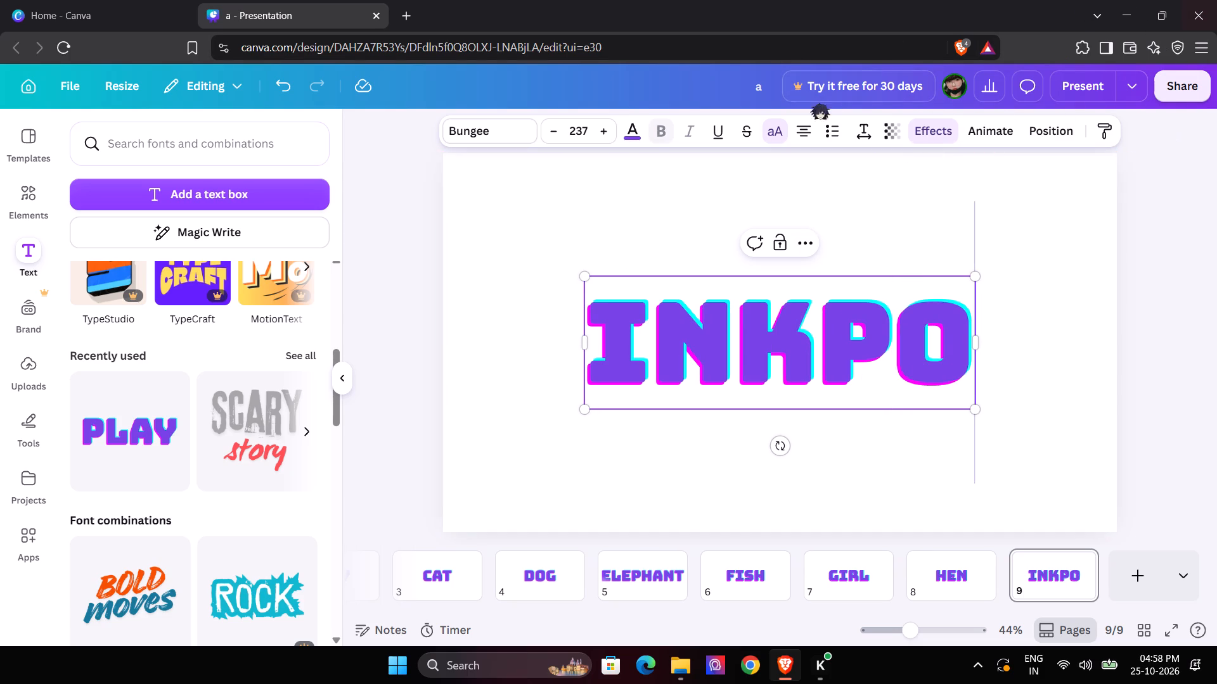
pyautogui.press('t')
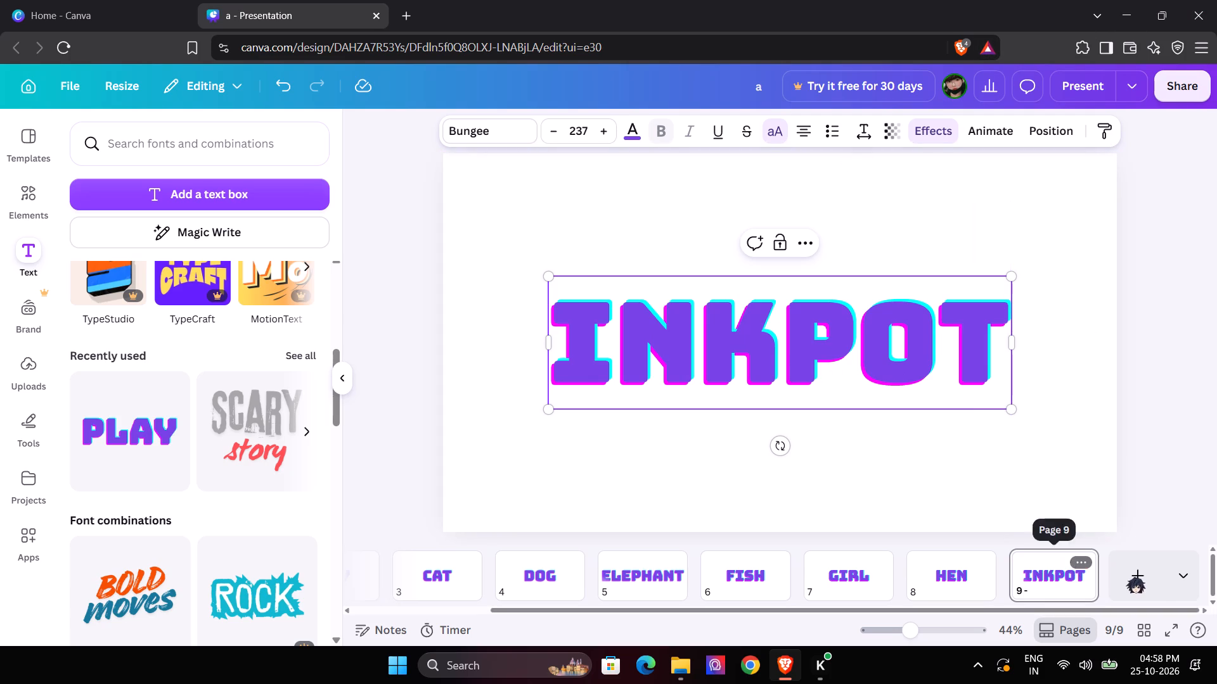
pyautogui.click(1107, 578)
pyautogui.tripleClick(886, 420)
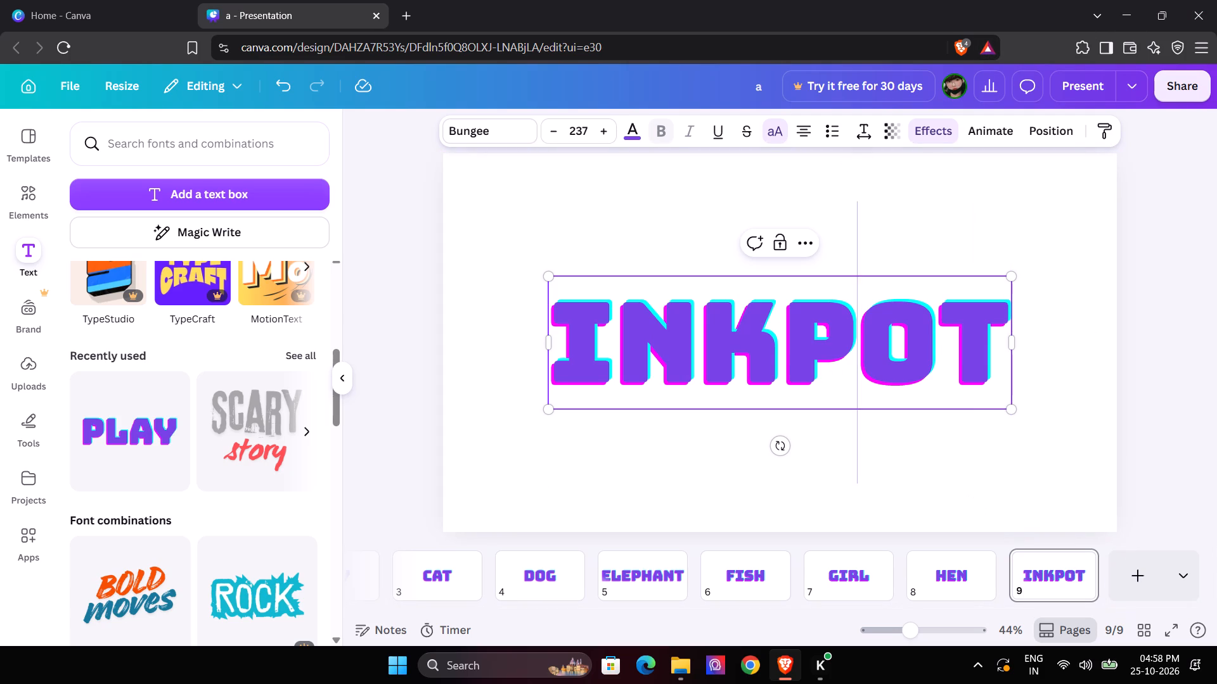
# Add a tenth page with the recently used PLAY text style and change its wording to JUG.
pyautogui.click(1131, 563)
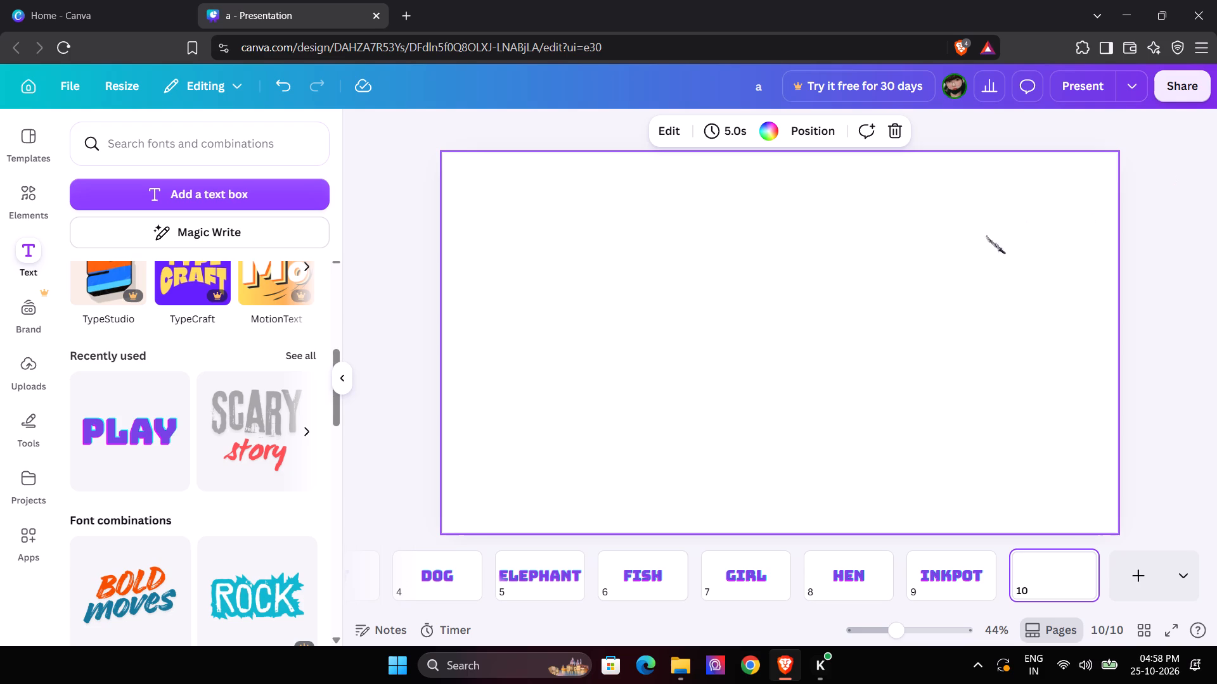
pyautogui.press('j')
pyautogui.click(144, 427)
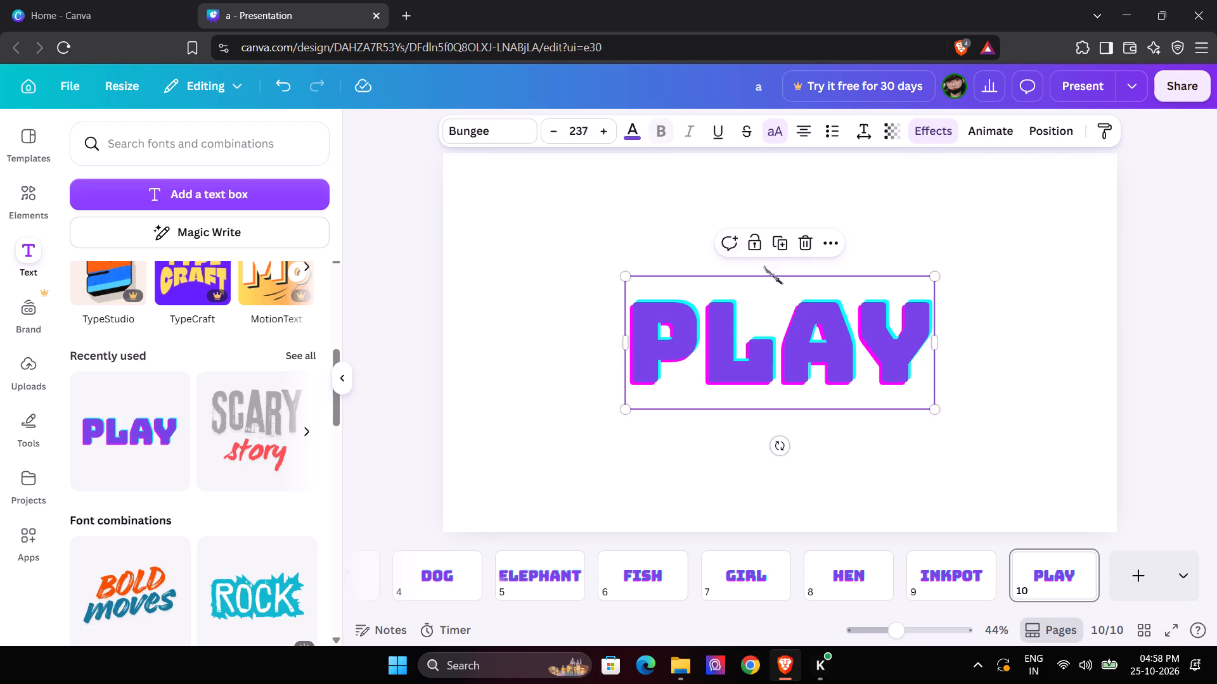
pyautogui.tripleClick(765, 280)
pyautogui.press('BackSpace')
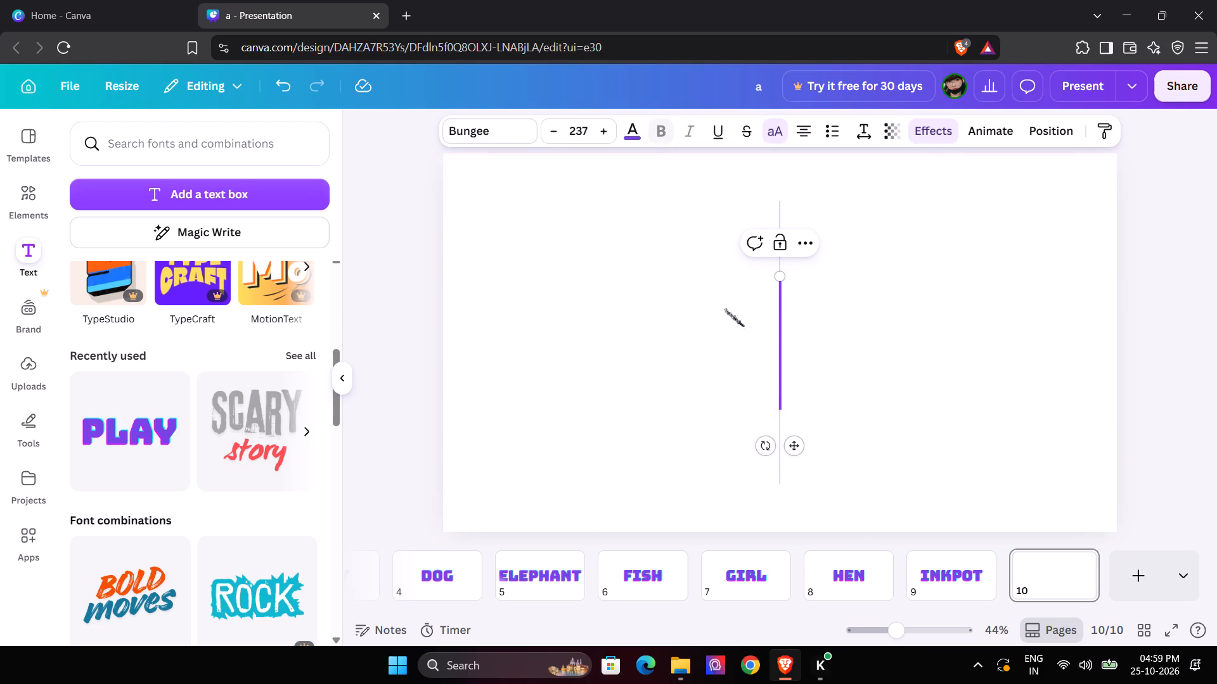
pyautogui.press('j')
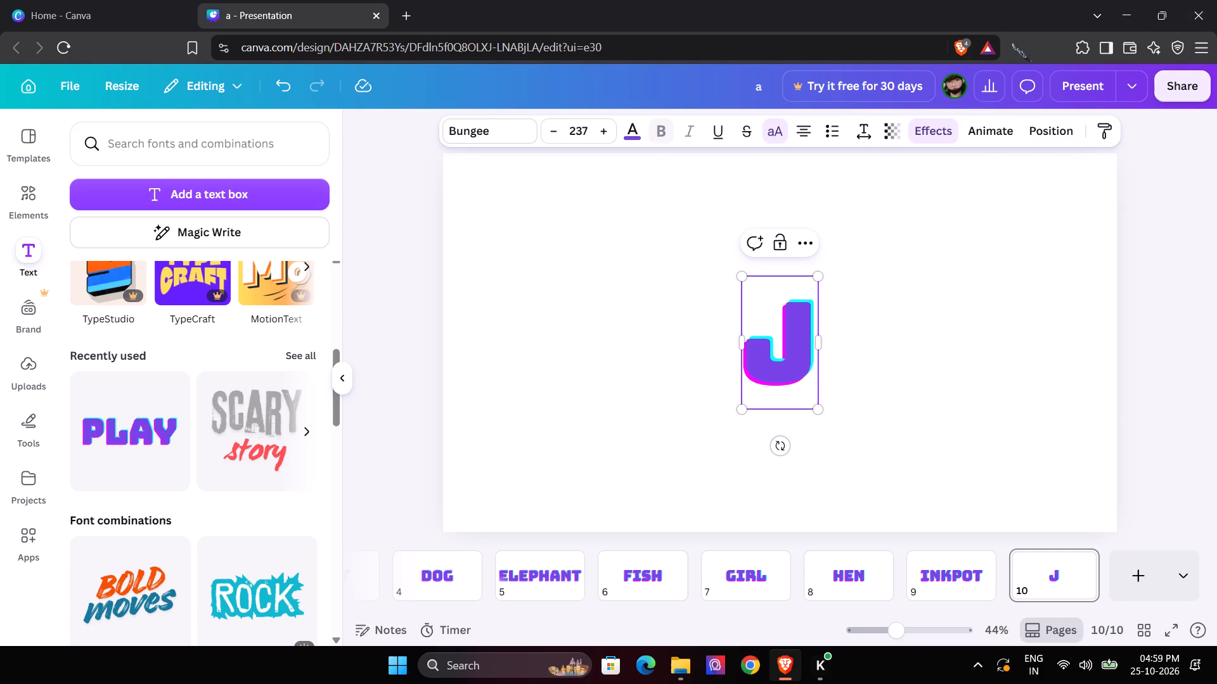
pyautogui.press('u')
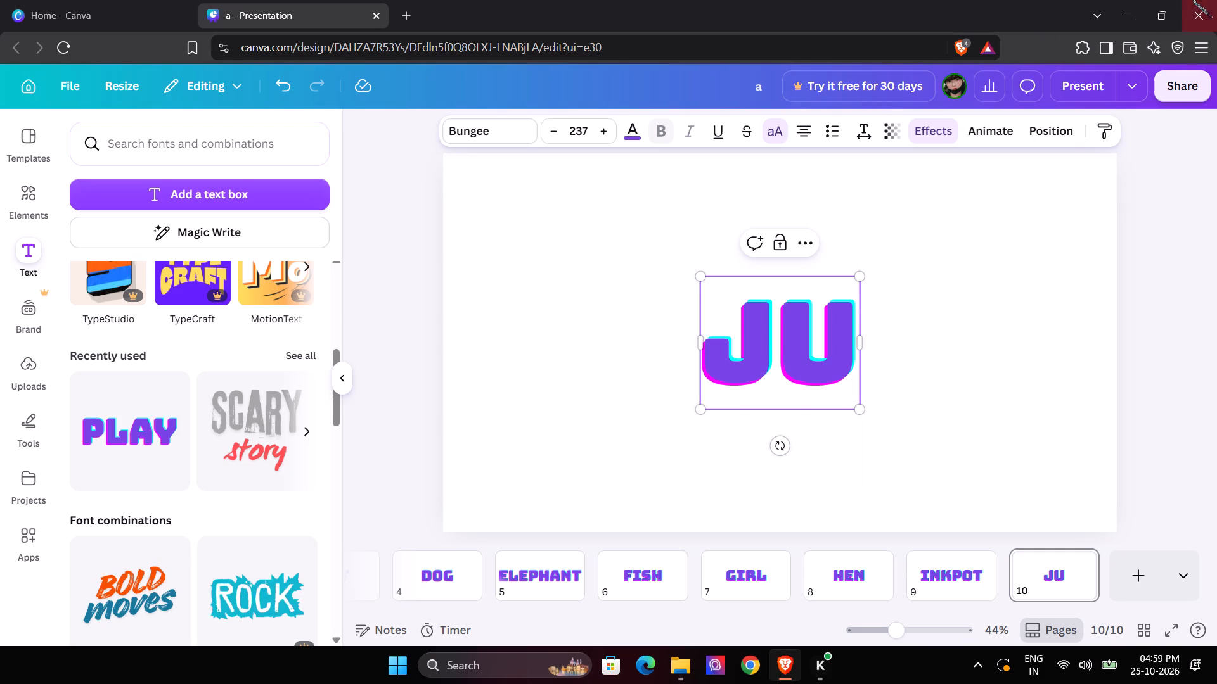
pyautogui.press('g')
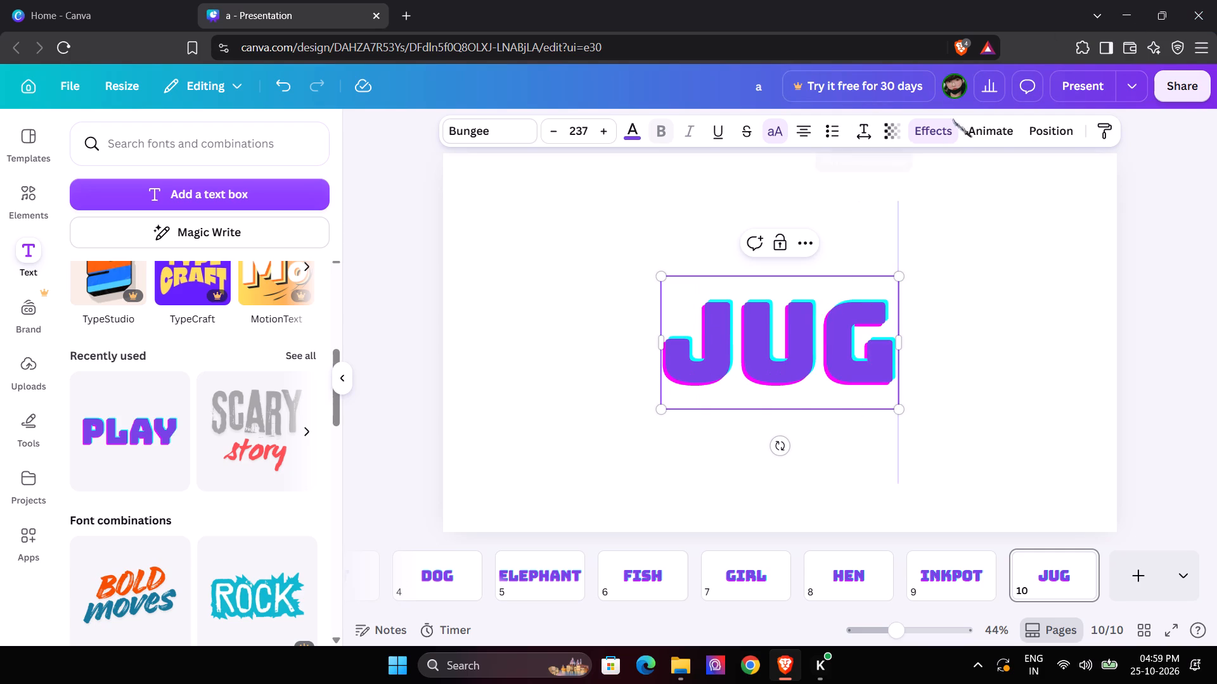
pyautogui.doubleClick(753, 360)
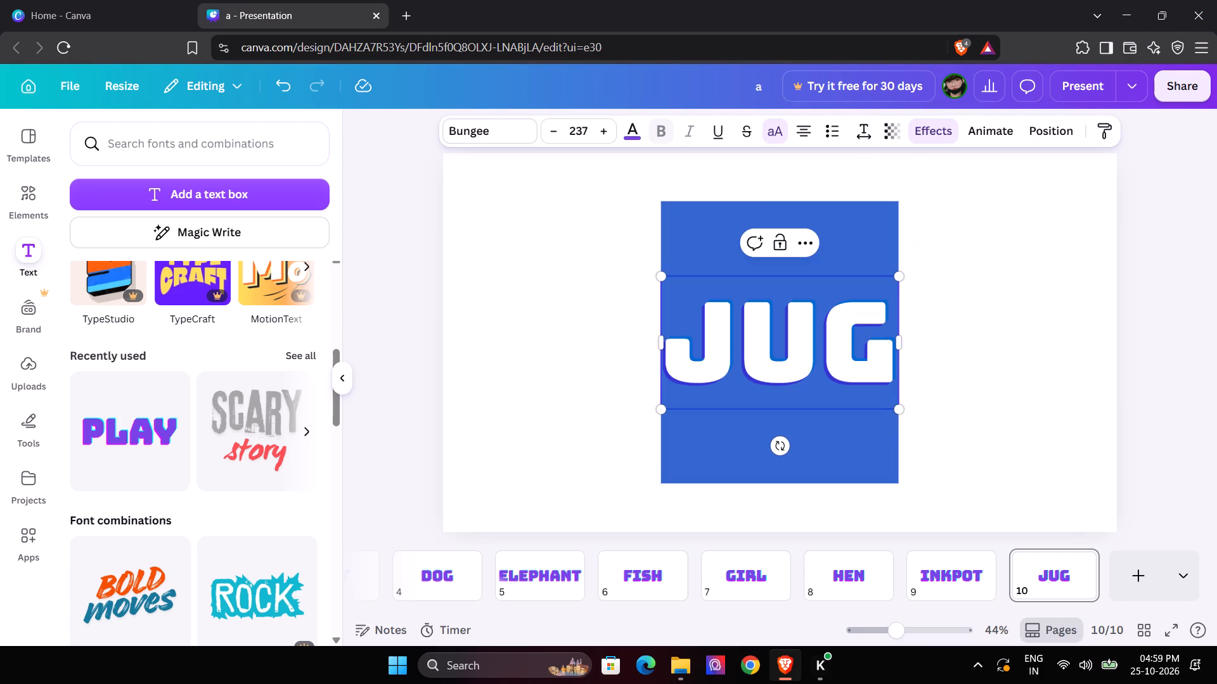
# Add an eleventh page with the recently used PLAY text style and change its wording to KITE.
pyautogui.click(1128, 573)
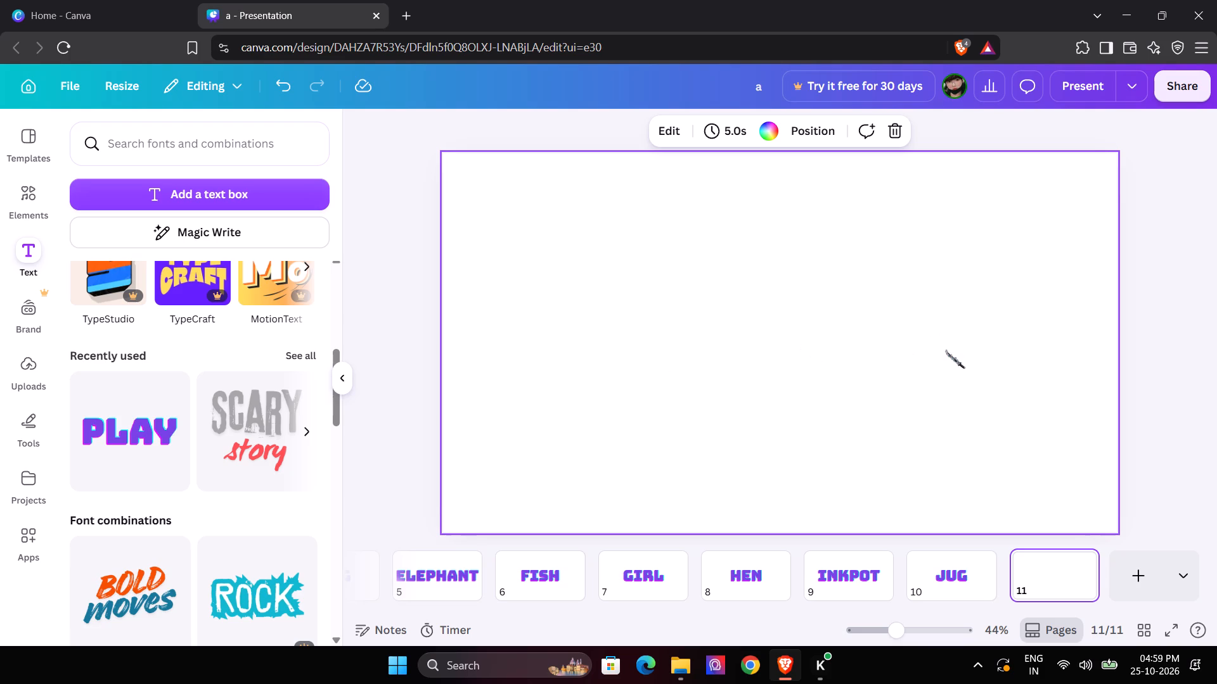
pyautogui.click(120, 440)
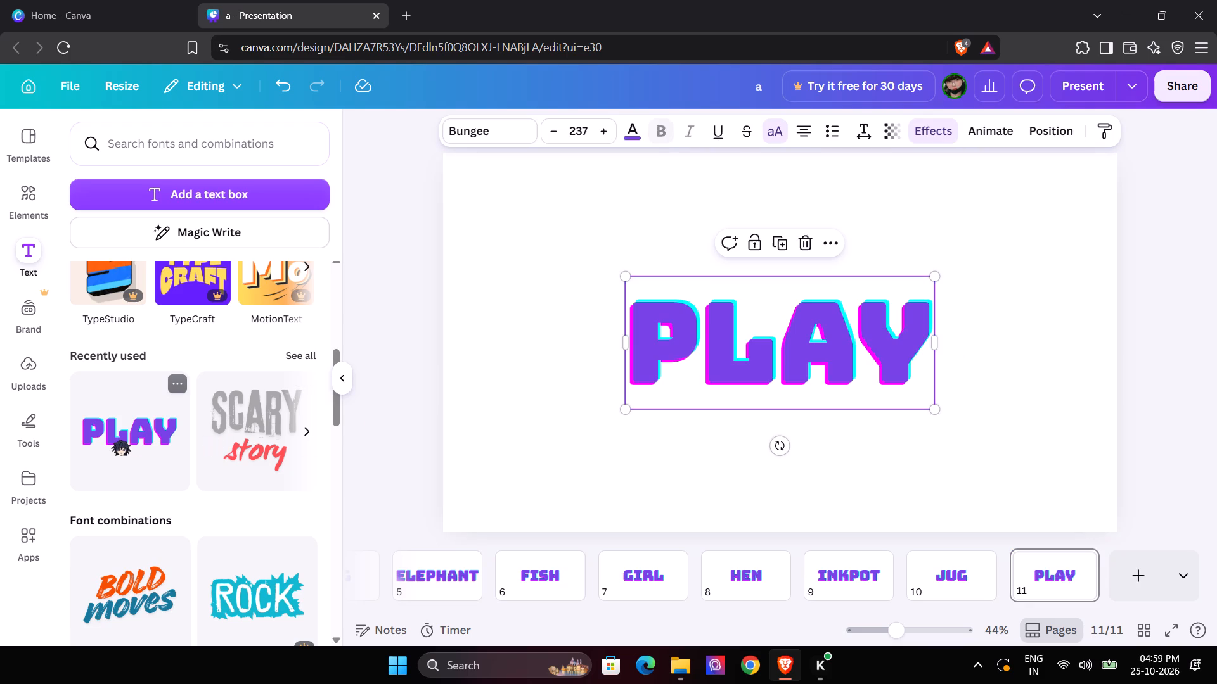
pyautogui.click(746, 353)
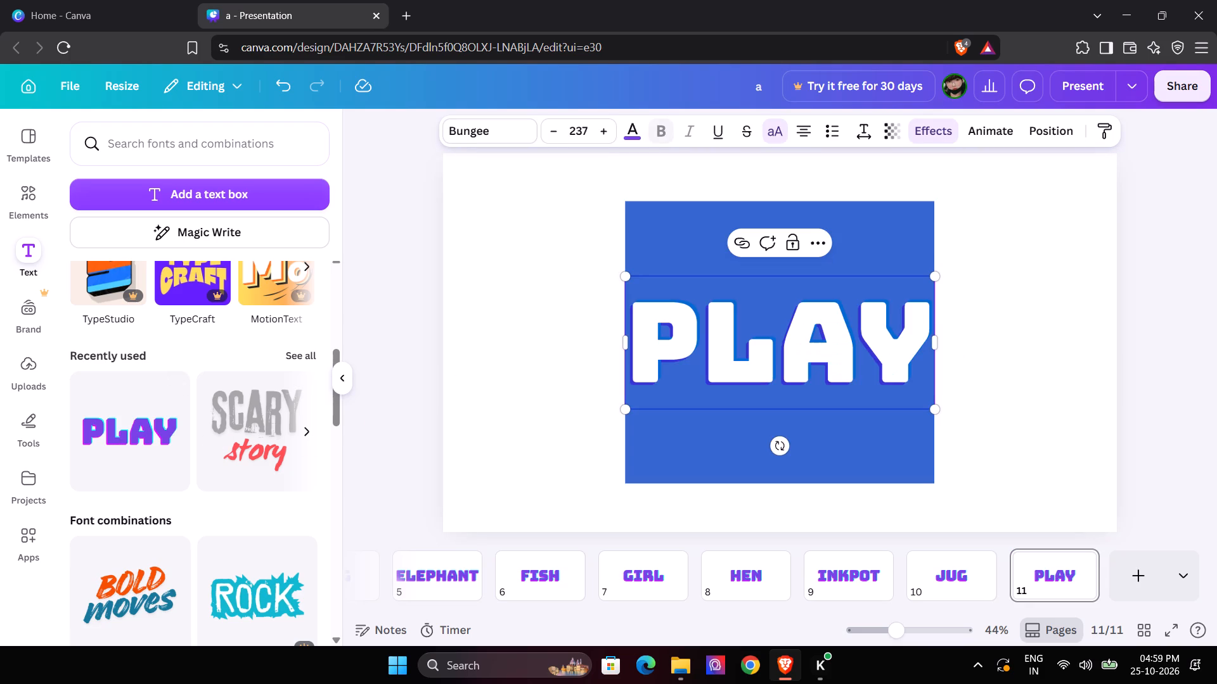
pyautogui.press('BackSpace')
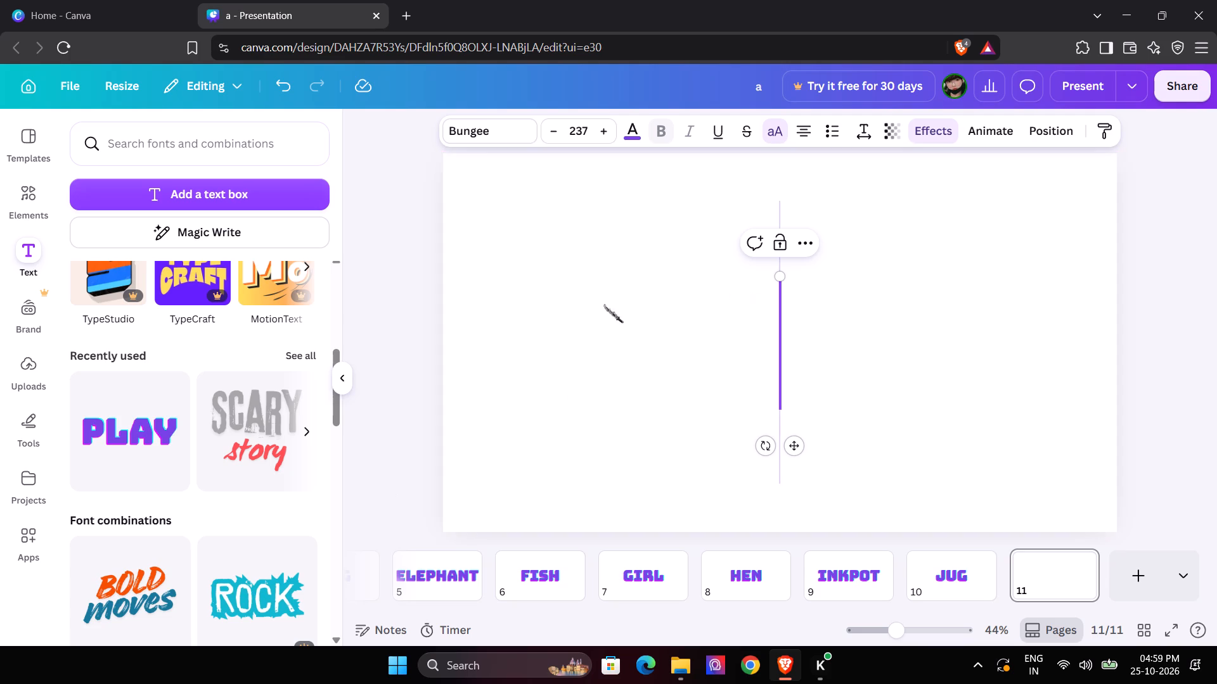
pyautogui.press('k')
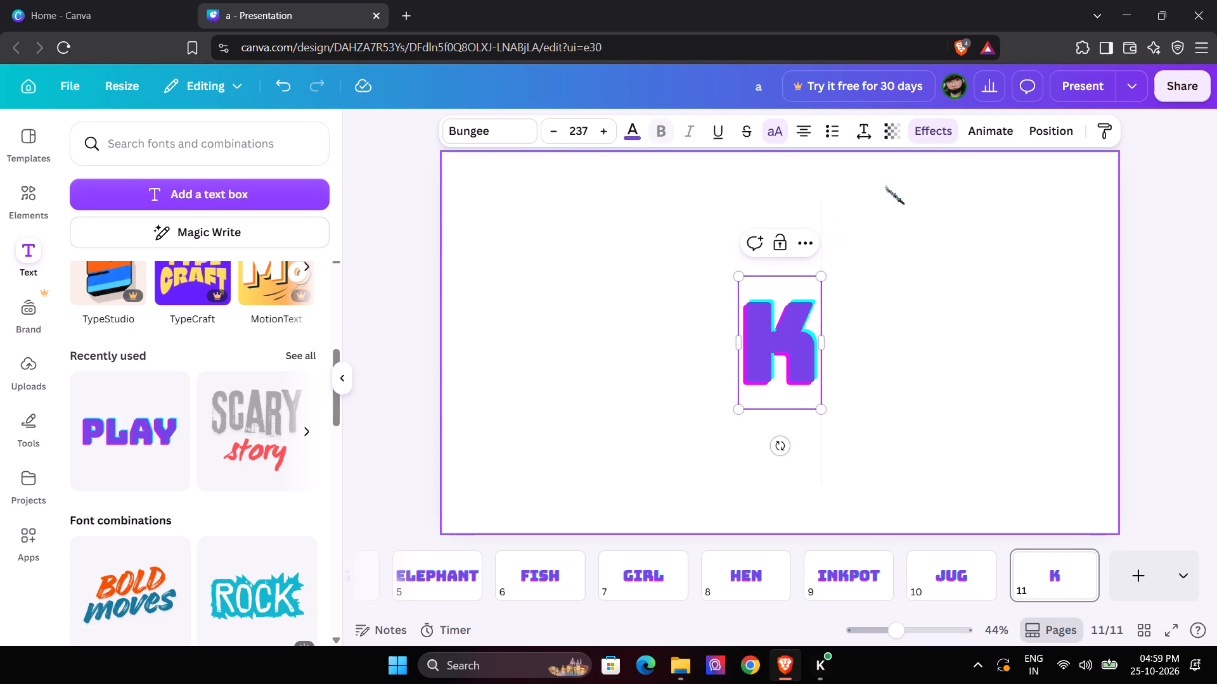
pyautogui.press('i')
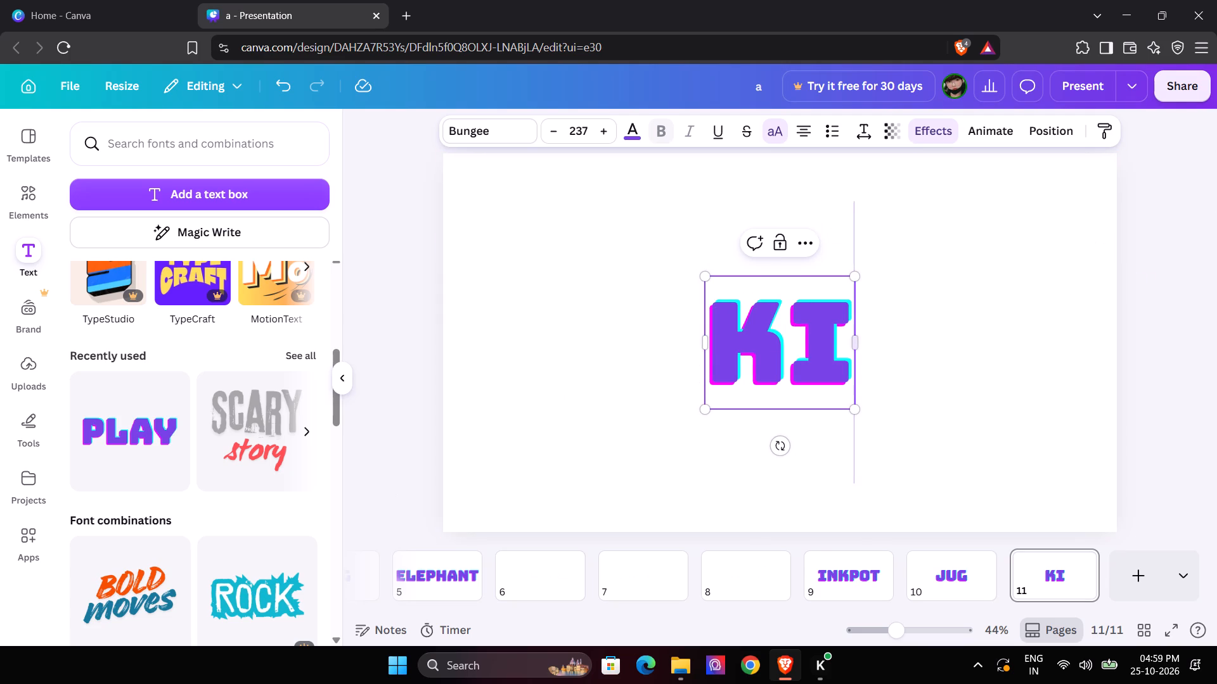
pyautogui.press('t')
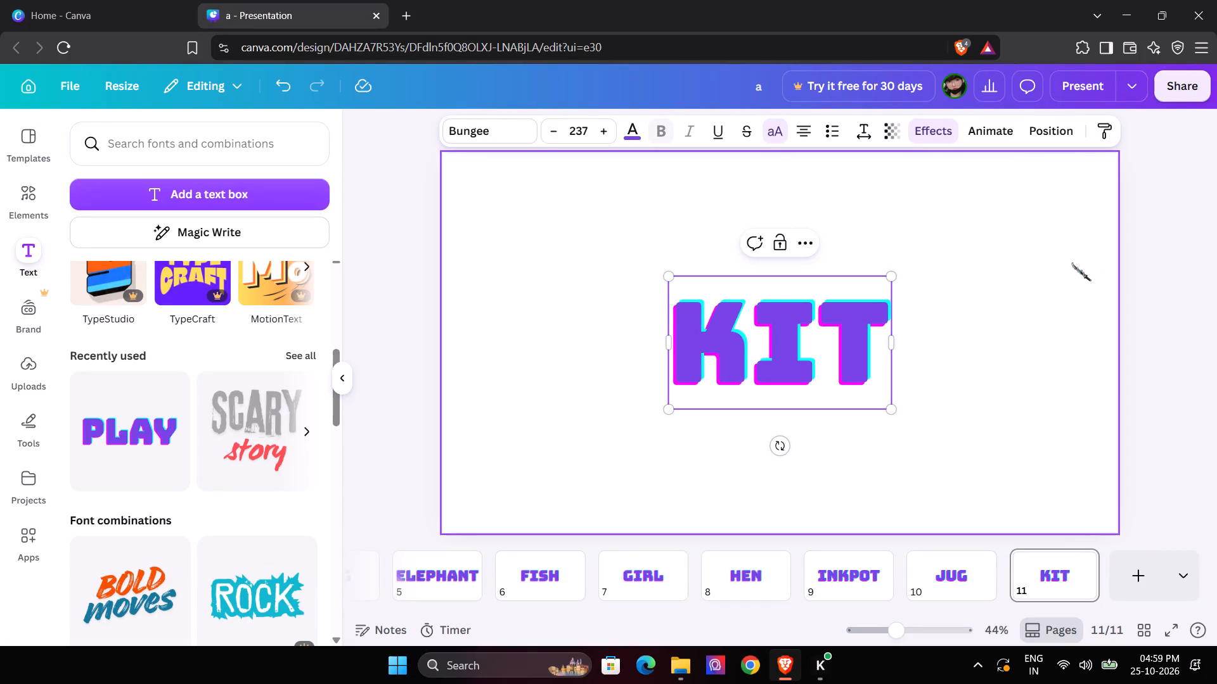
pyautogui.press('e')
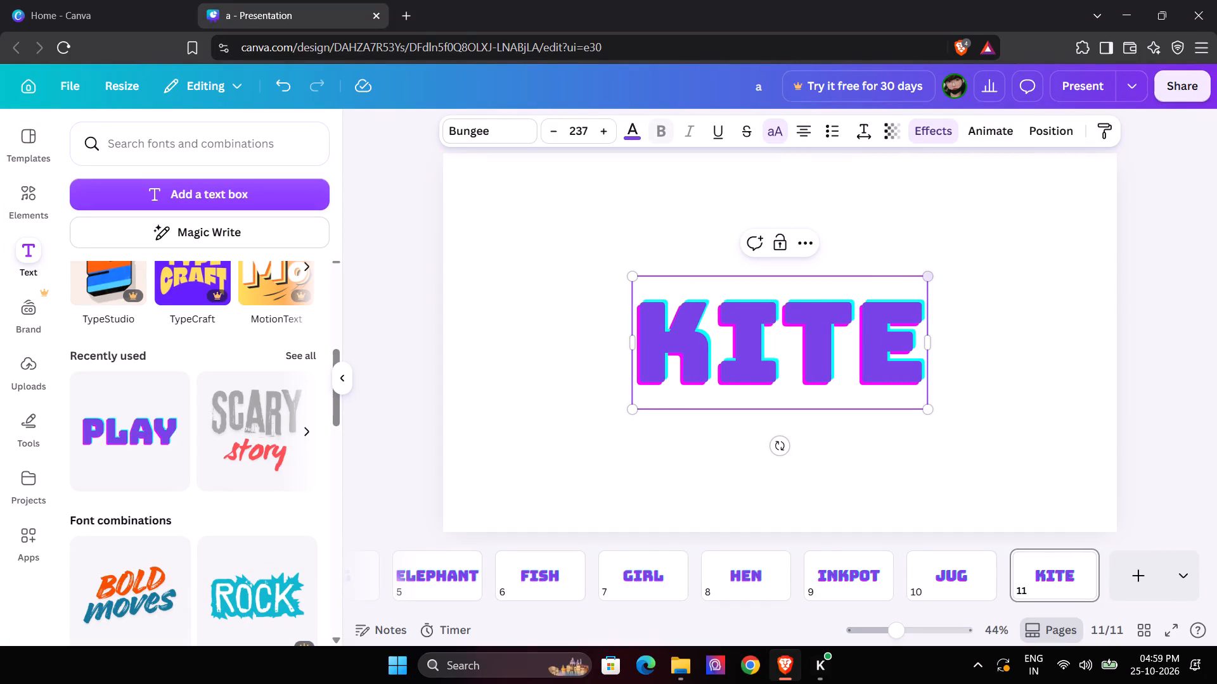
pyautogui.doubleClick(884, 300)
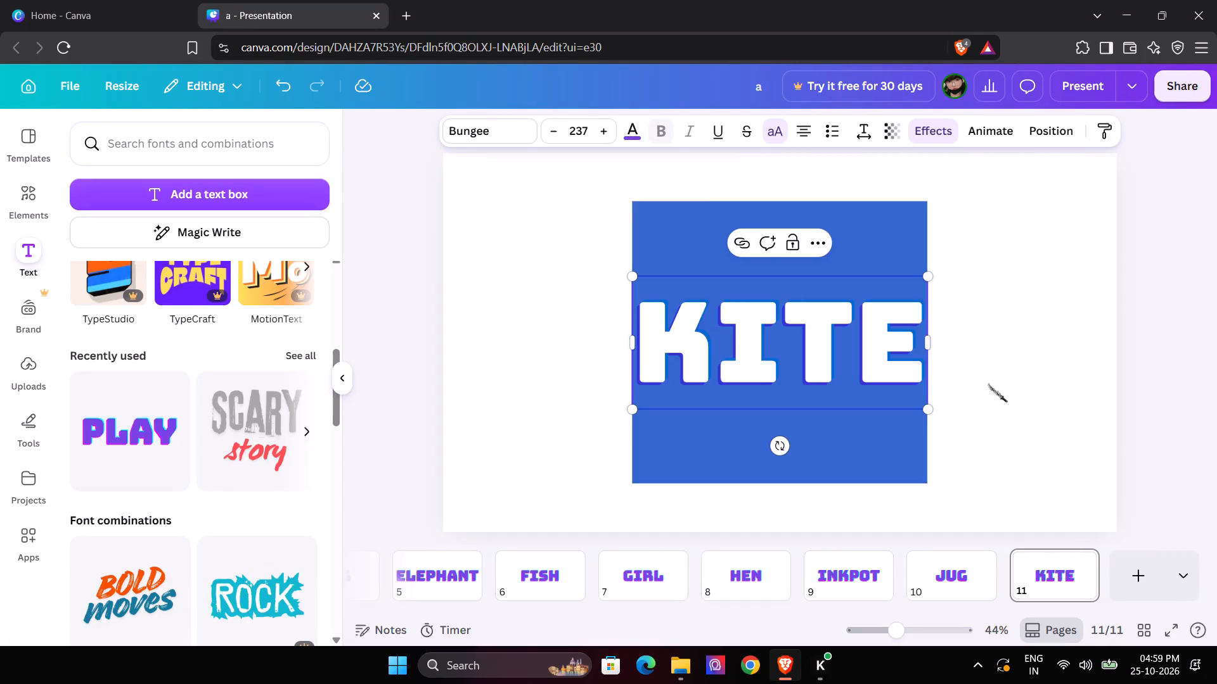
# Add a twelfth page with the recently used PLAY text style.
pyautogui.click(1140, 575)
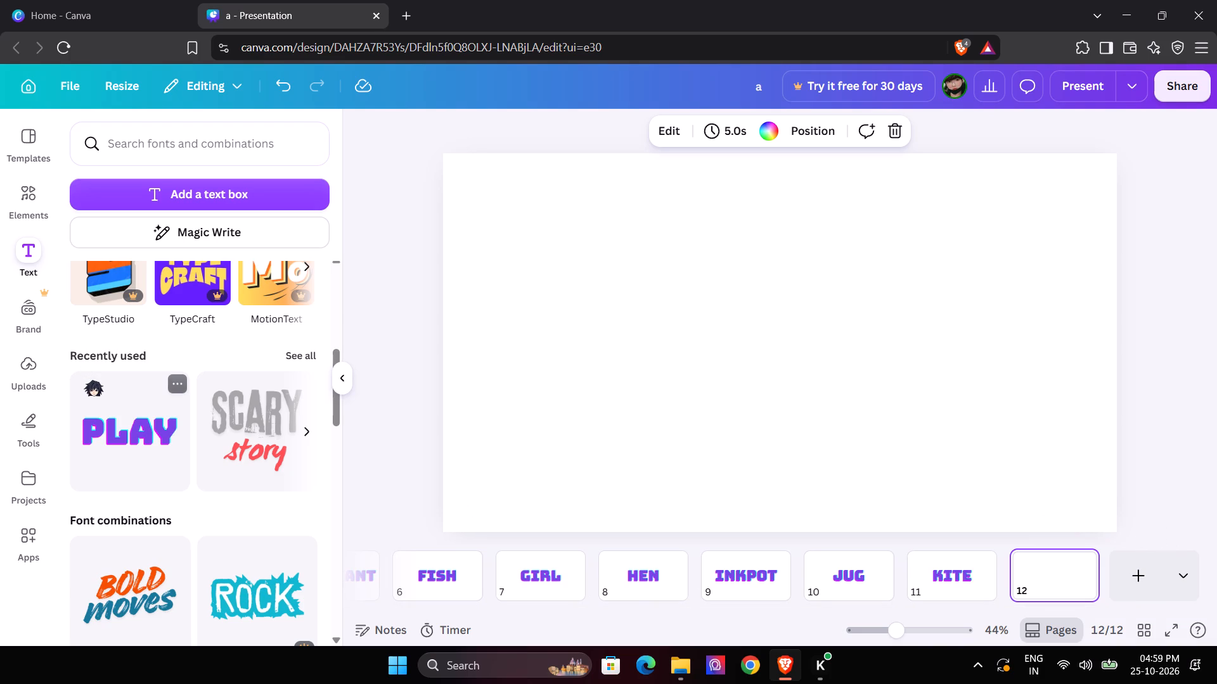
pyautogui.click(93, 380)
# Change the PLAY wording on the twelfth page to LION.
pyautogui.click(697, 378)
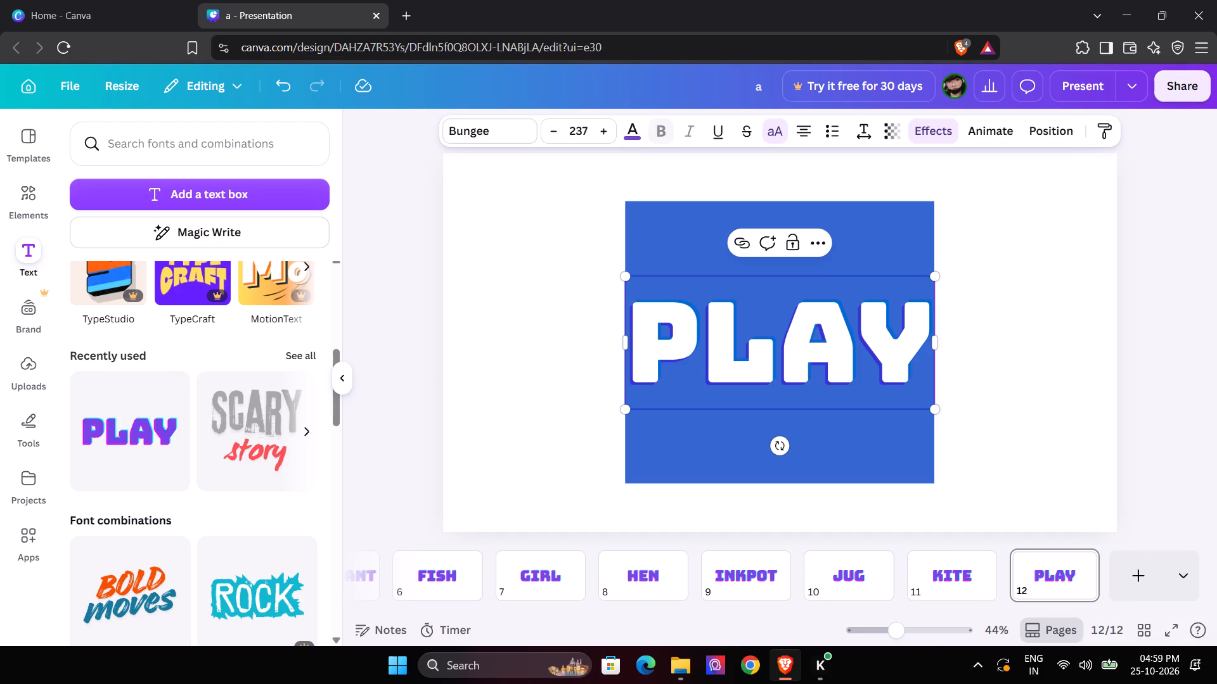
pyautogui.click(712, 317)
pyautogui.click(712, 317)
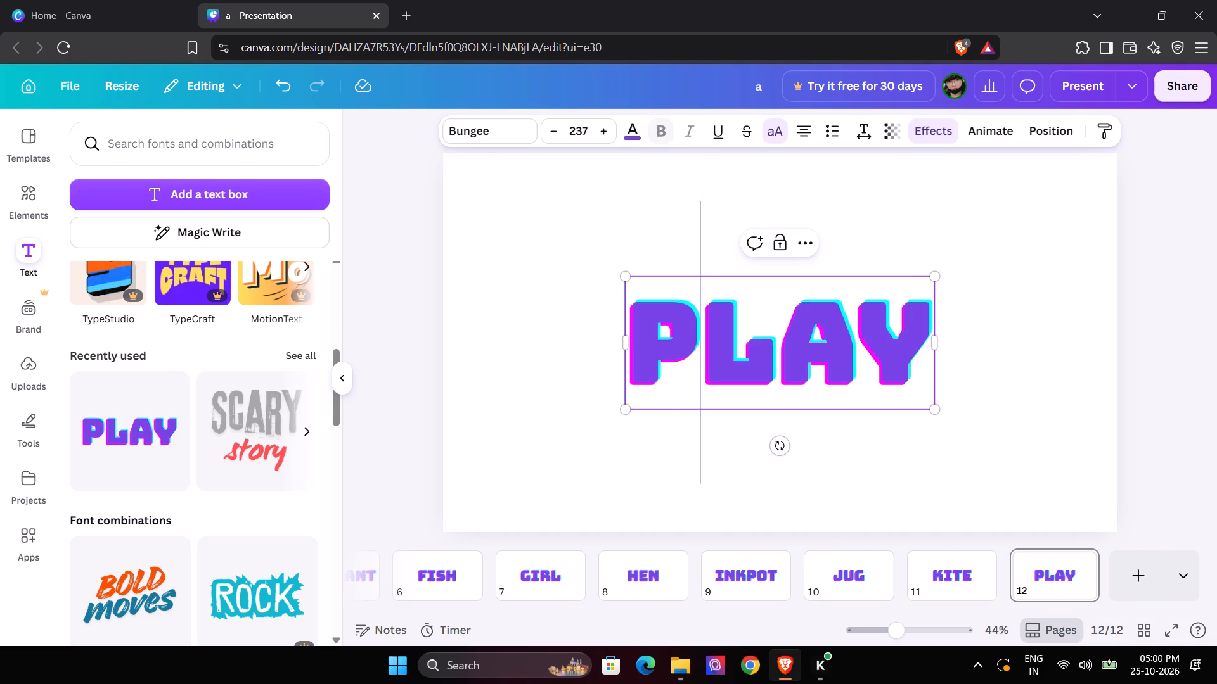
pyautogui.press('BackSpace')
pyautogui.press('BackSpace')
pyautogui.press('BackSpace')
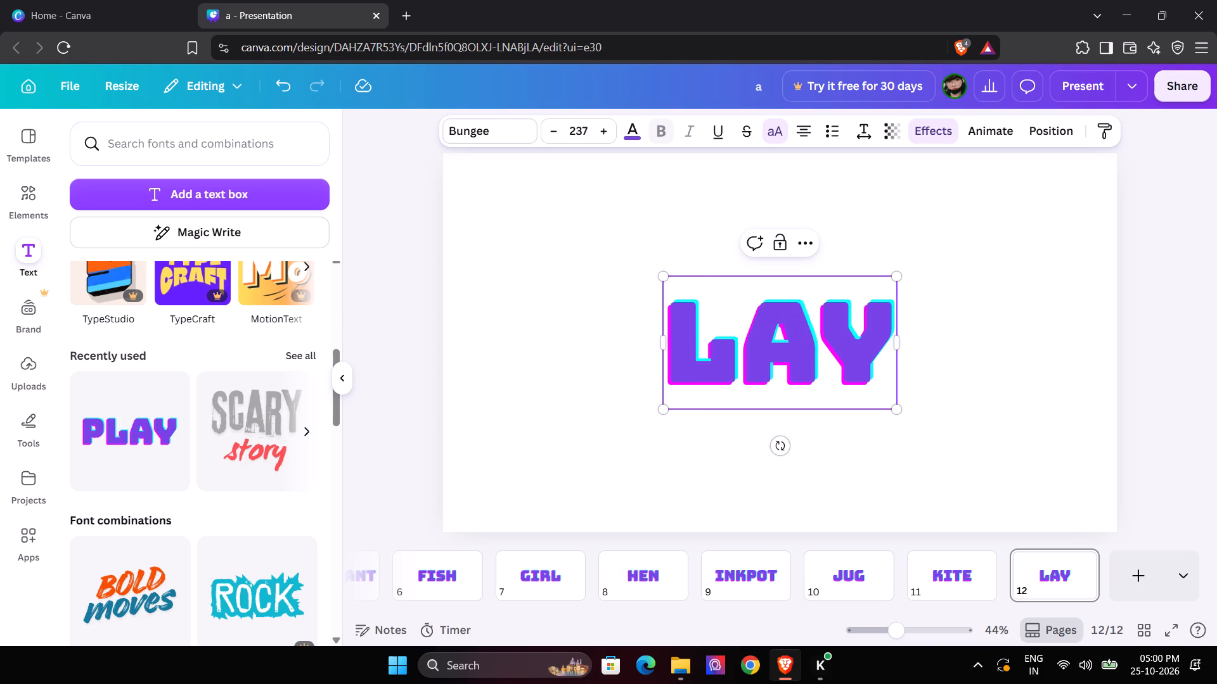
pyautogui.press('Right')
pyautogui.press('Right')
pyautogui.press('Right')
pyautogui.press('BackSpace')
pyautogui.press('BackSpace')
pyautogui.press('BackSpace')
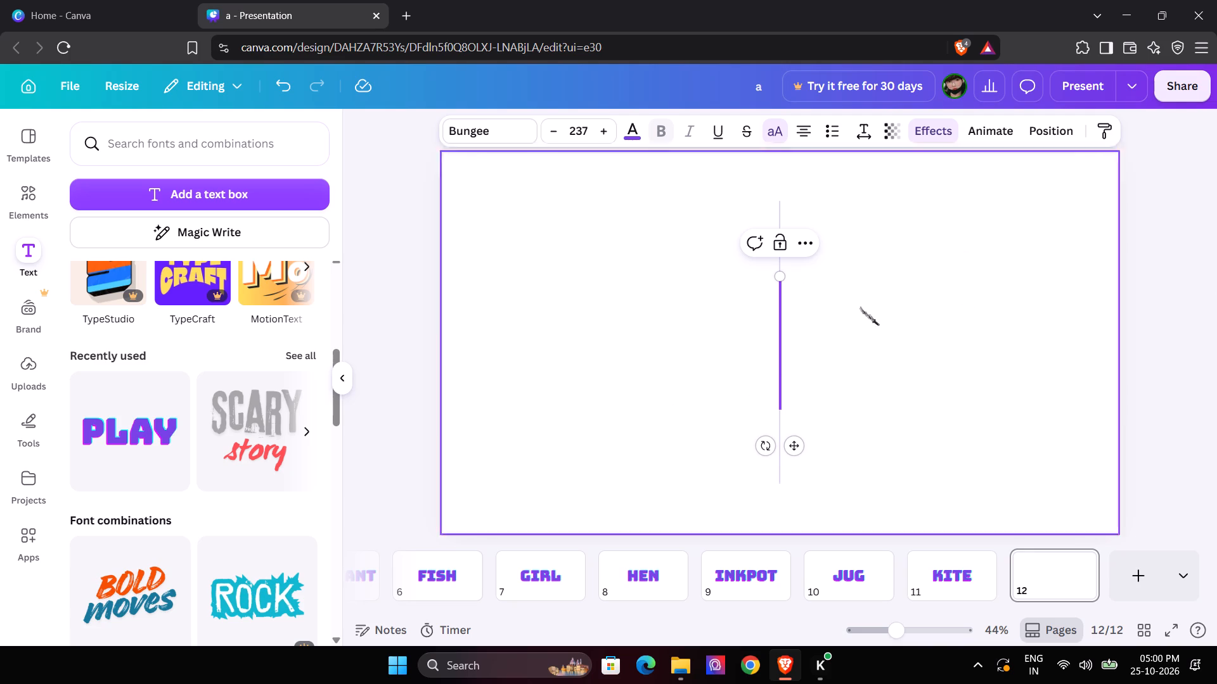
pyautogui.press('l')
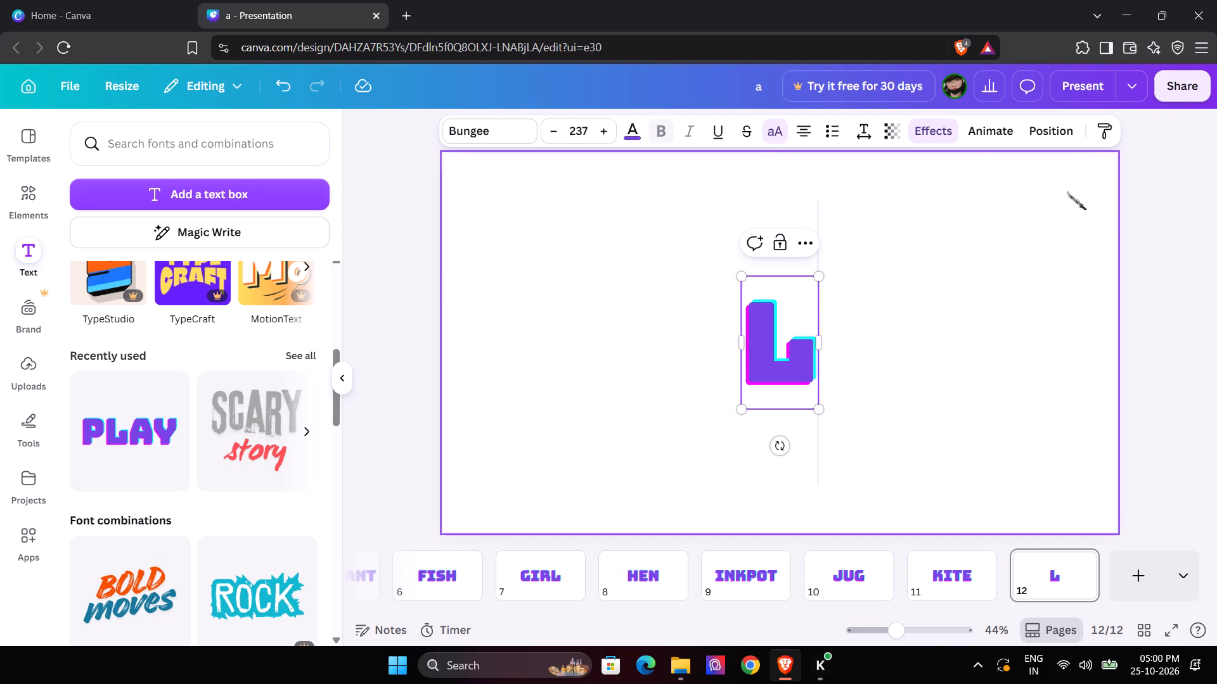
pyautogui.press('i')
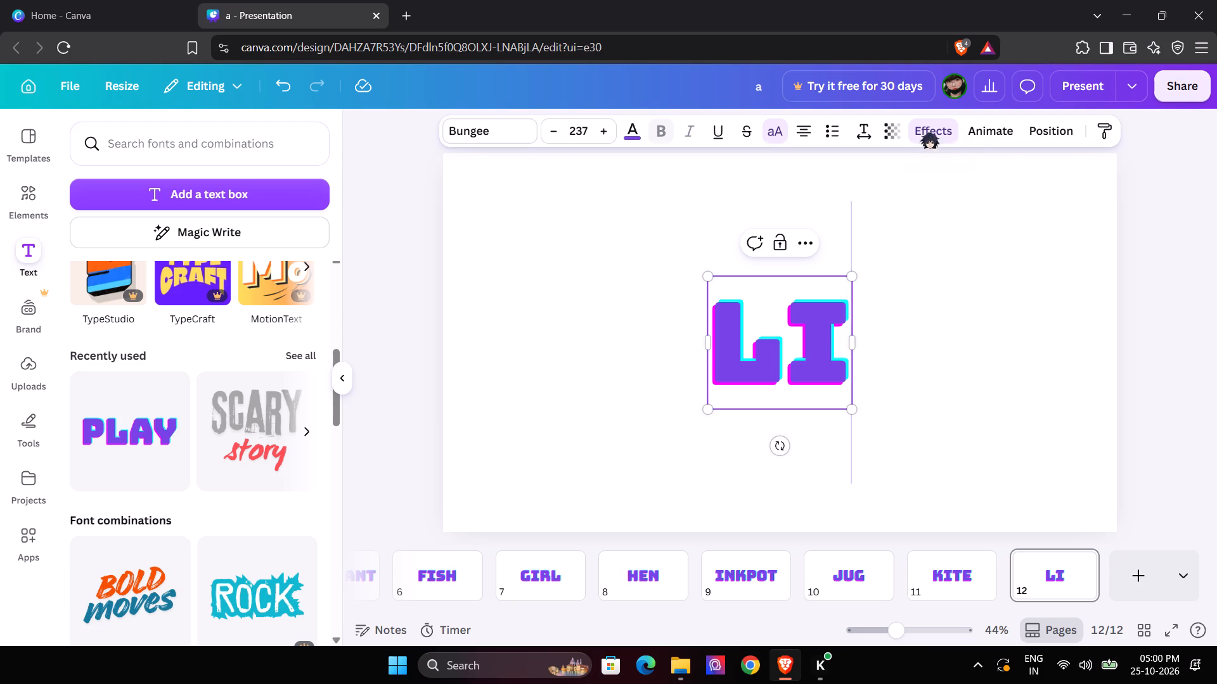
pyautogui.press('o')
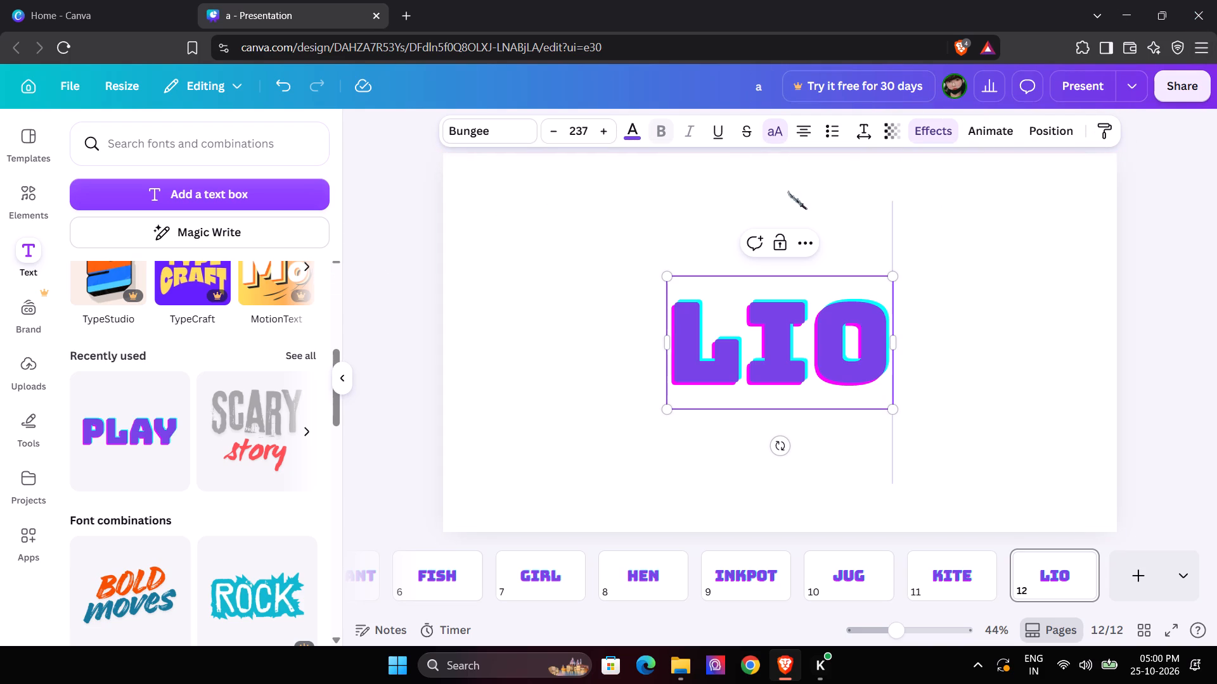
pyautogui.press('n')
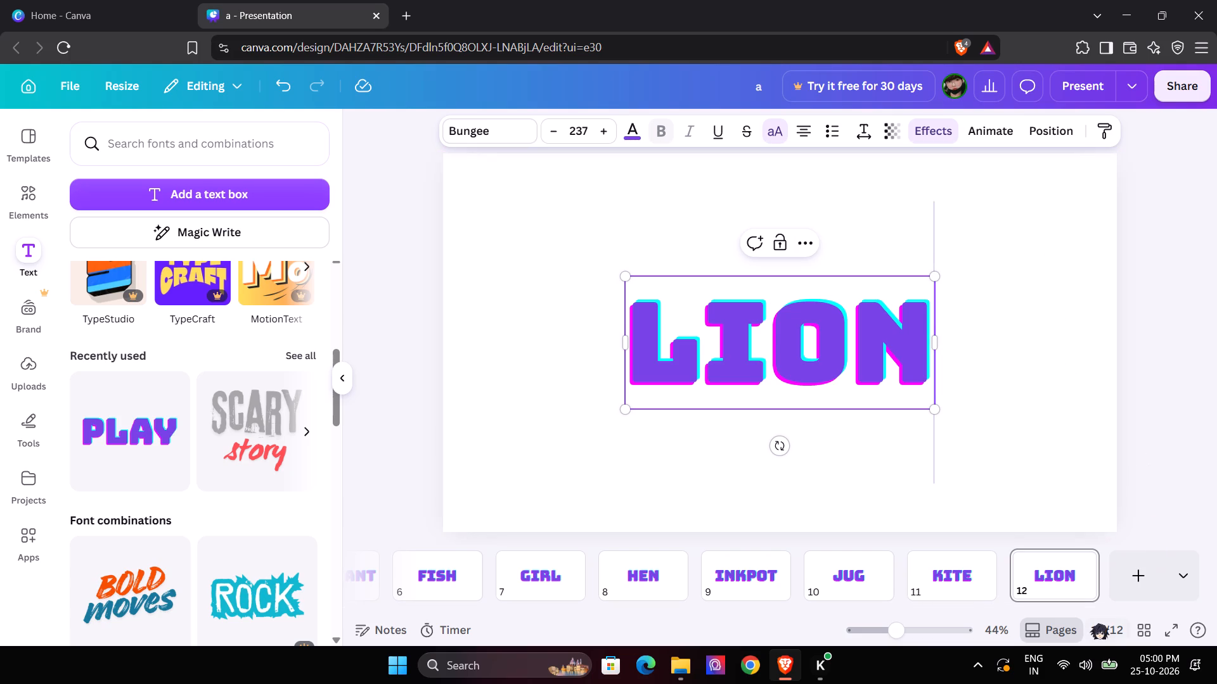
# Add a blank thirteenth page after the LION page.
pyautogui.click(1157, 577)
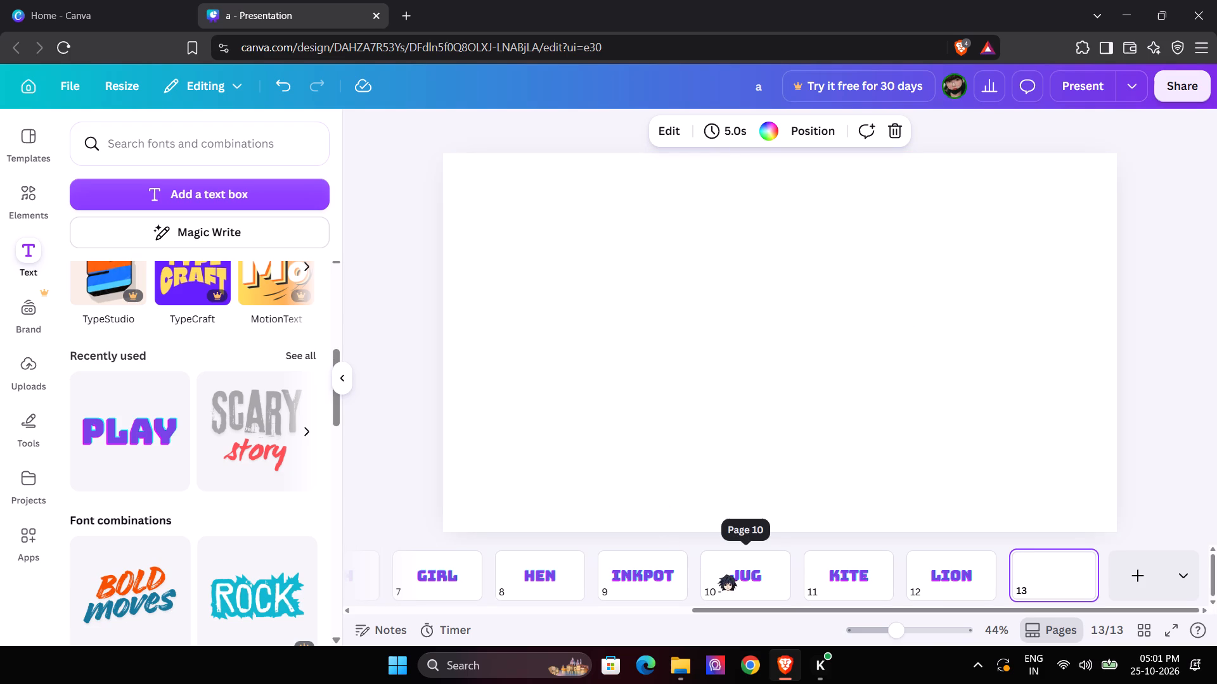
# Look back through the finished word pages and view the first page, APPLE.
pyautogui.hscroll(15, 726, 574)
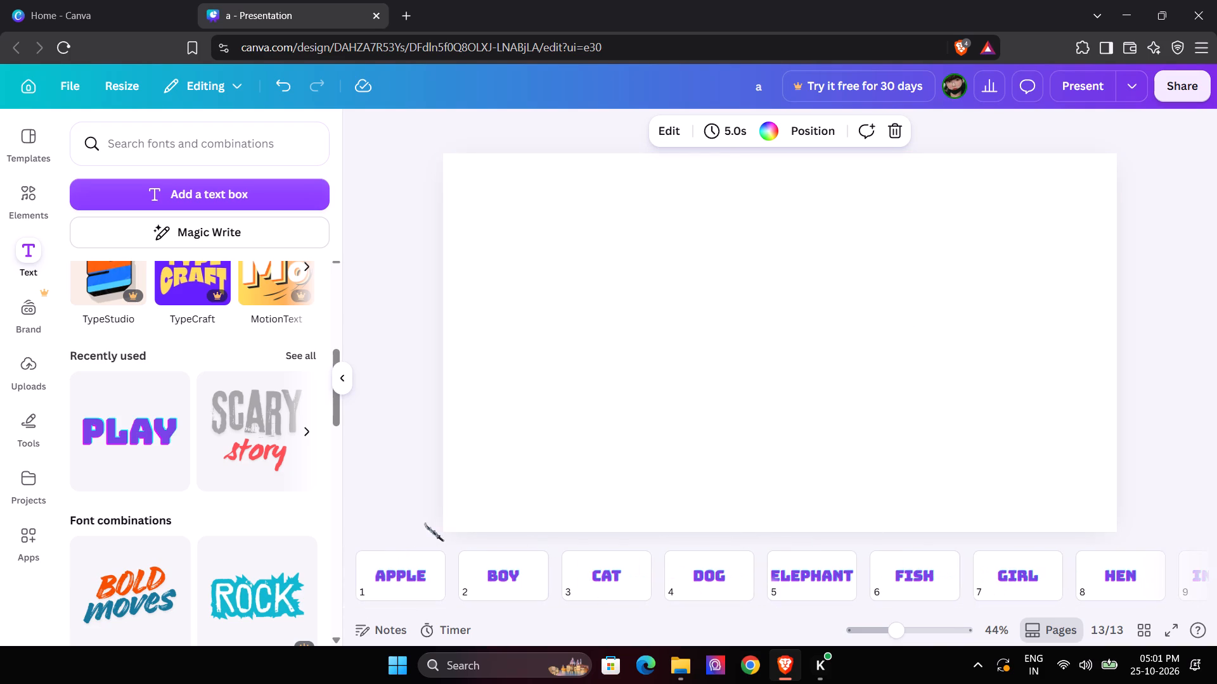
pyautogui.hscroll(-11, 392, 569)
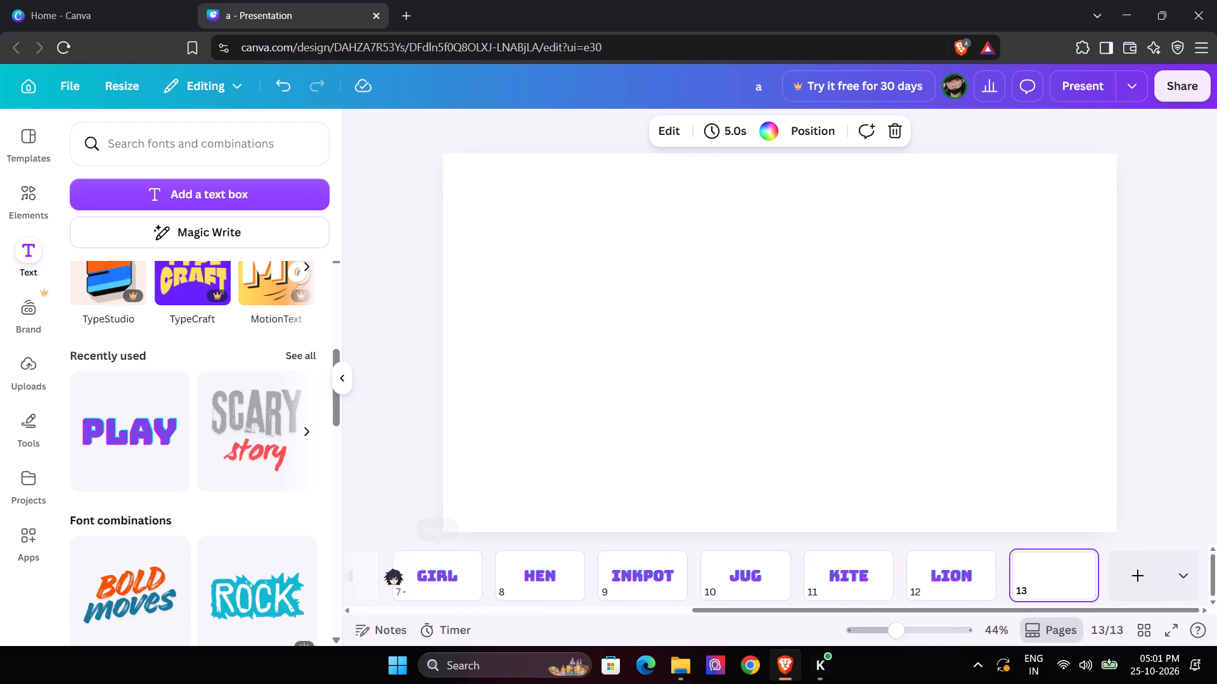
pyautogui.hscroll(8, 470, 555)
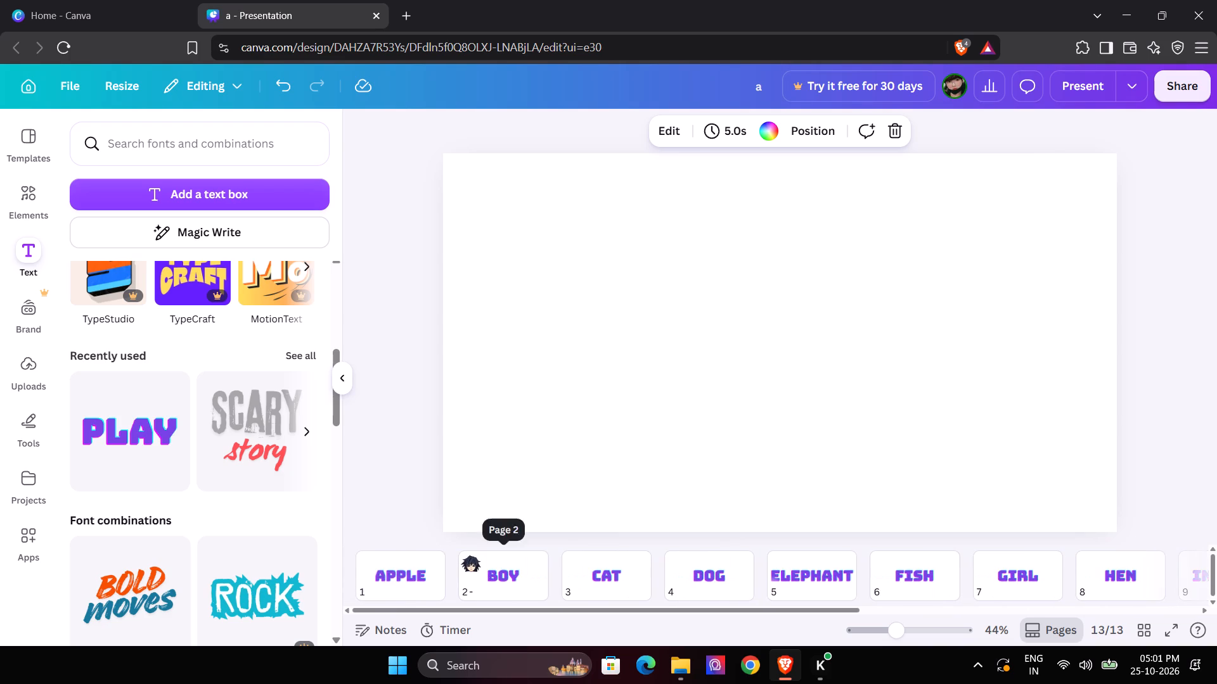
pyautogui.click(399, 567)
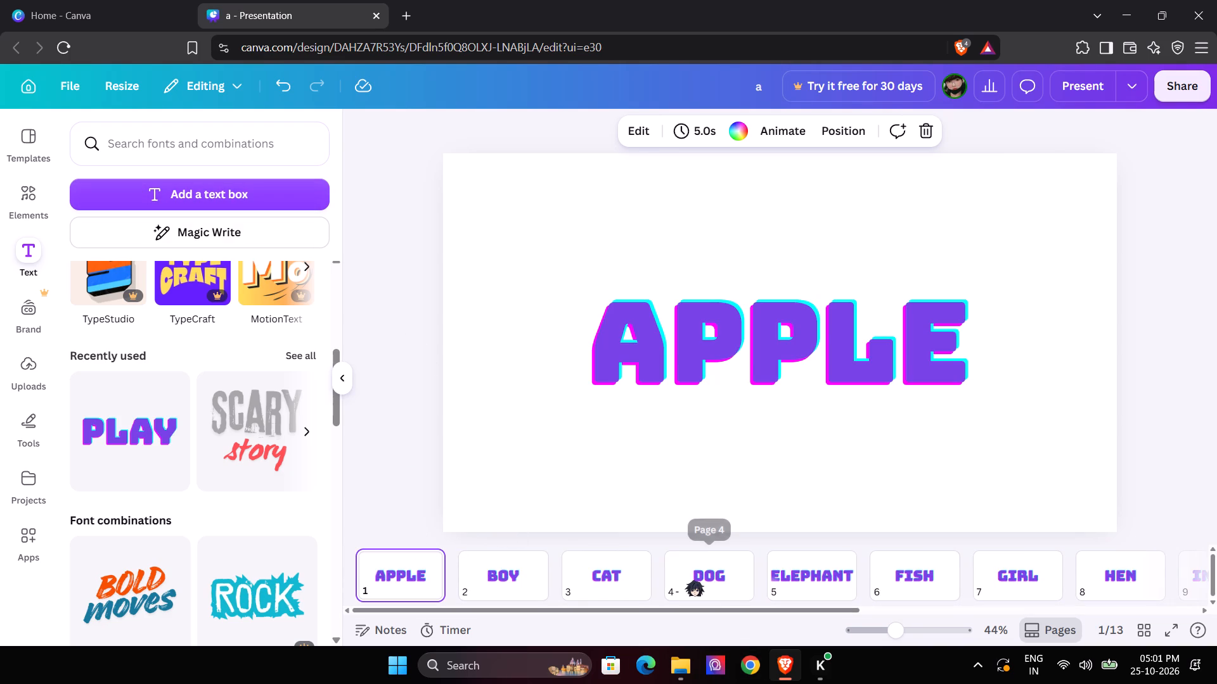
pyautogui.hscroll(-7, 692, 580)
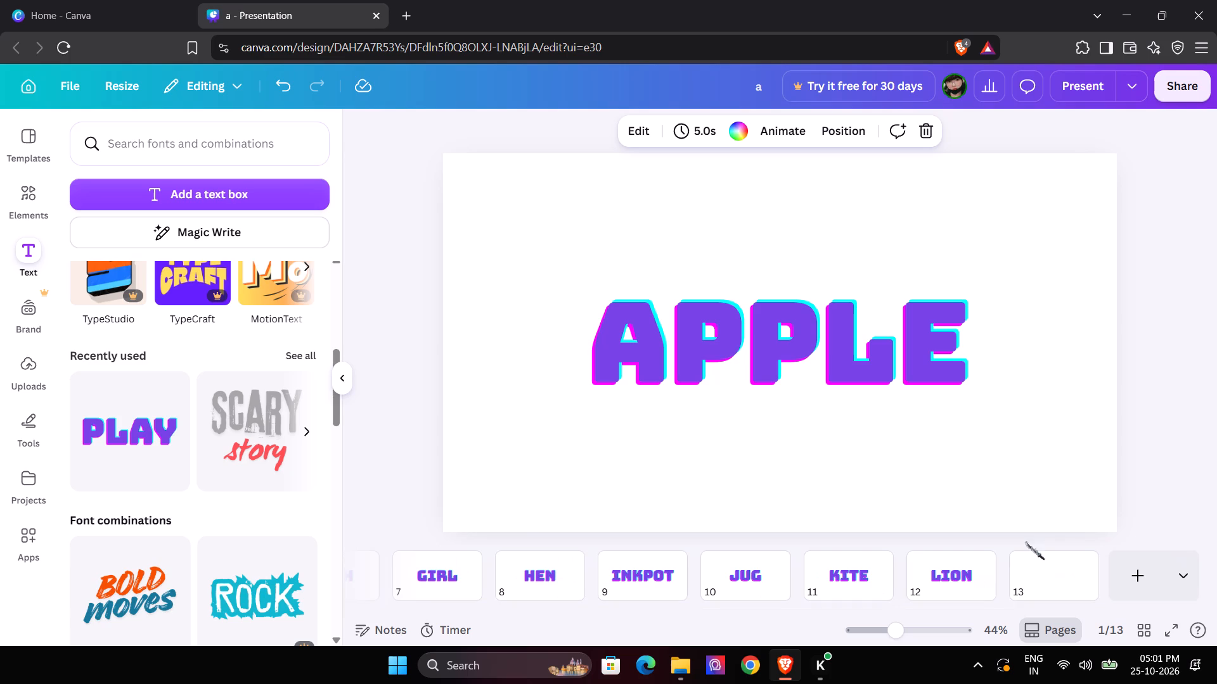
# Place the recently used PLAY text style on the blank thirteenth page and change its wording to MANGO.
pyautogui.click(1031, 574)
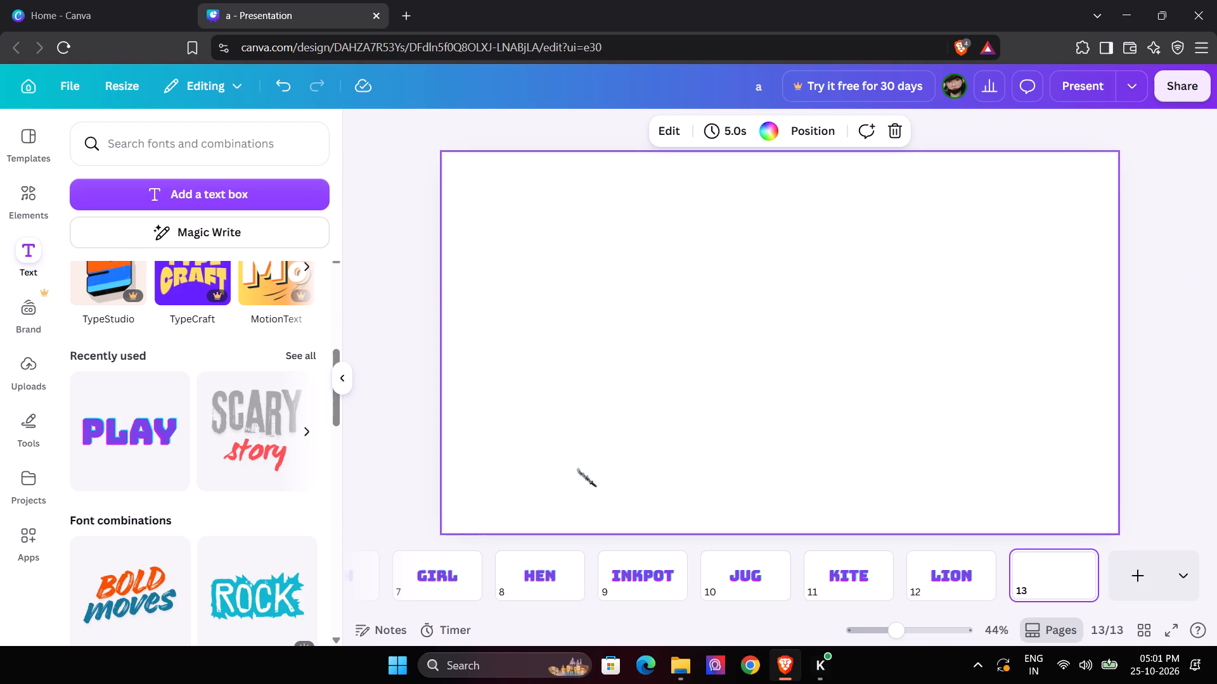
pyautogui.press('m')
pyautogui.press('m')
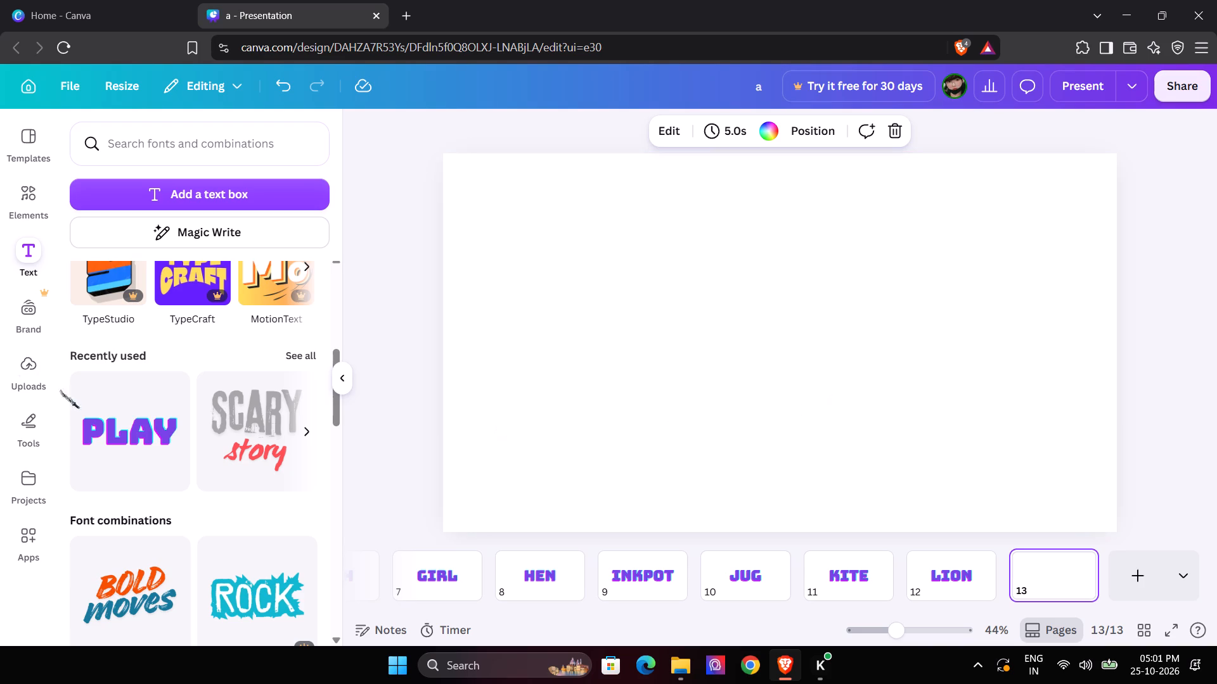
pyautogui.click(87, 412)
pyautogui.tripleClick(732, 334)
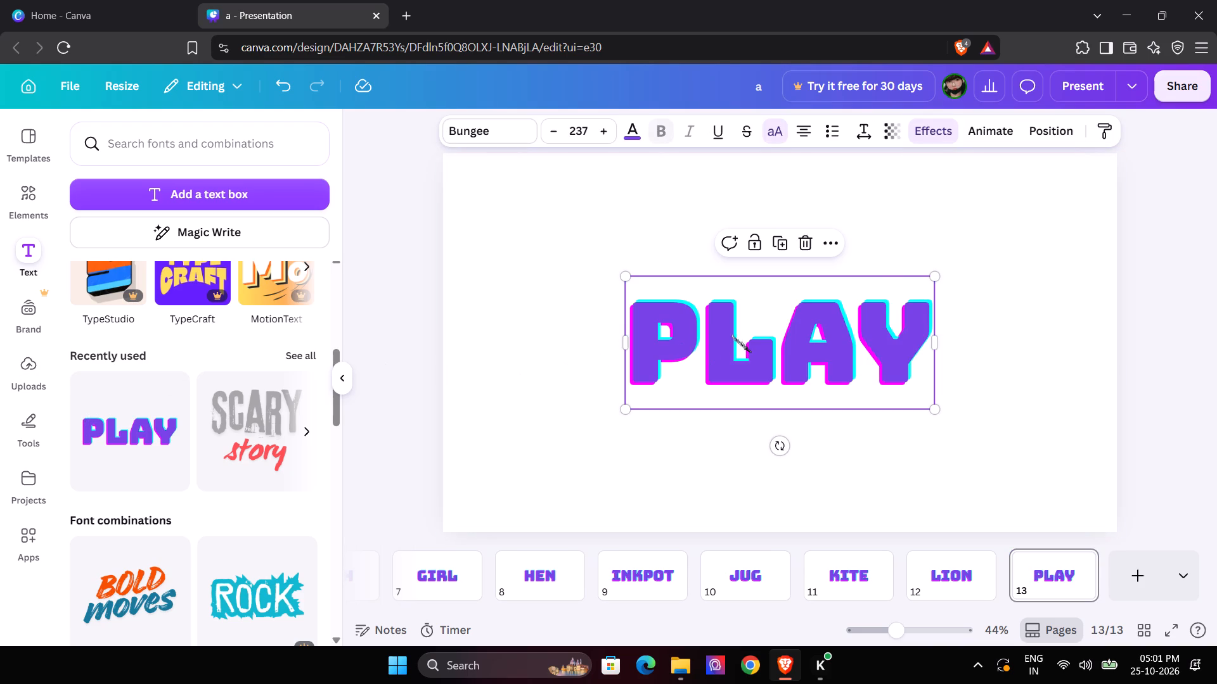
pyautogui.press('BackSpace')
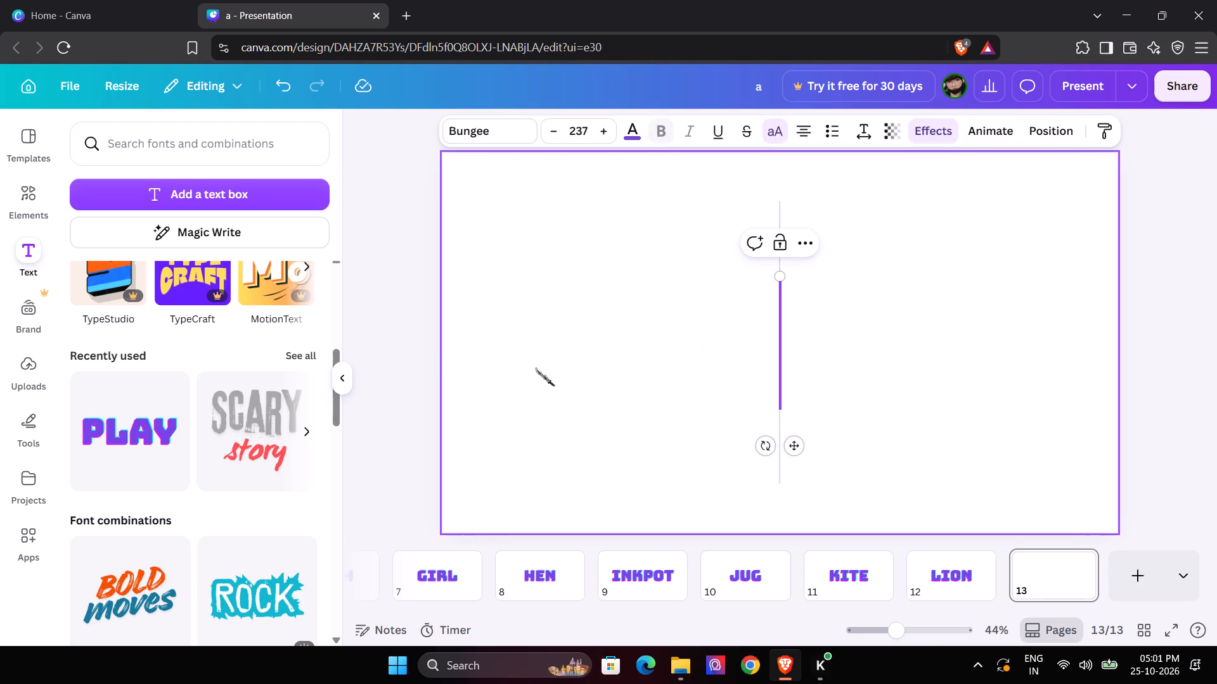
pyautogui.press('m')
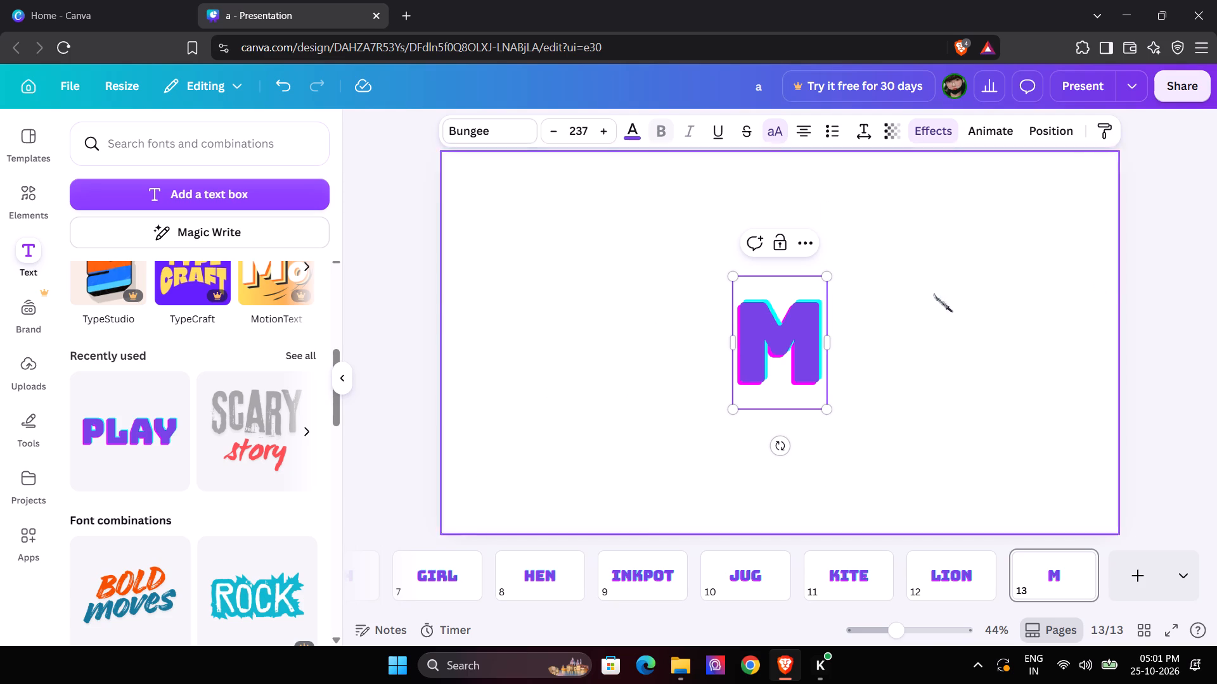
pyautogui.press('a')
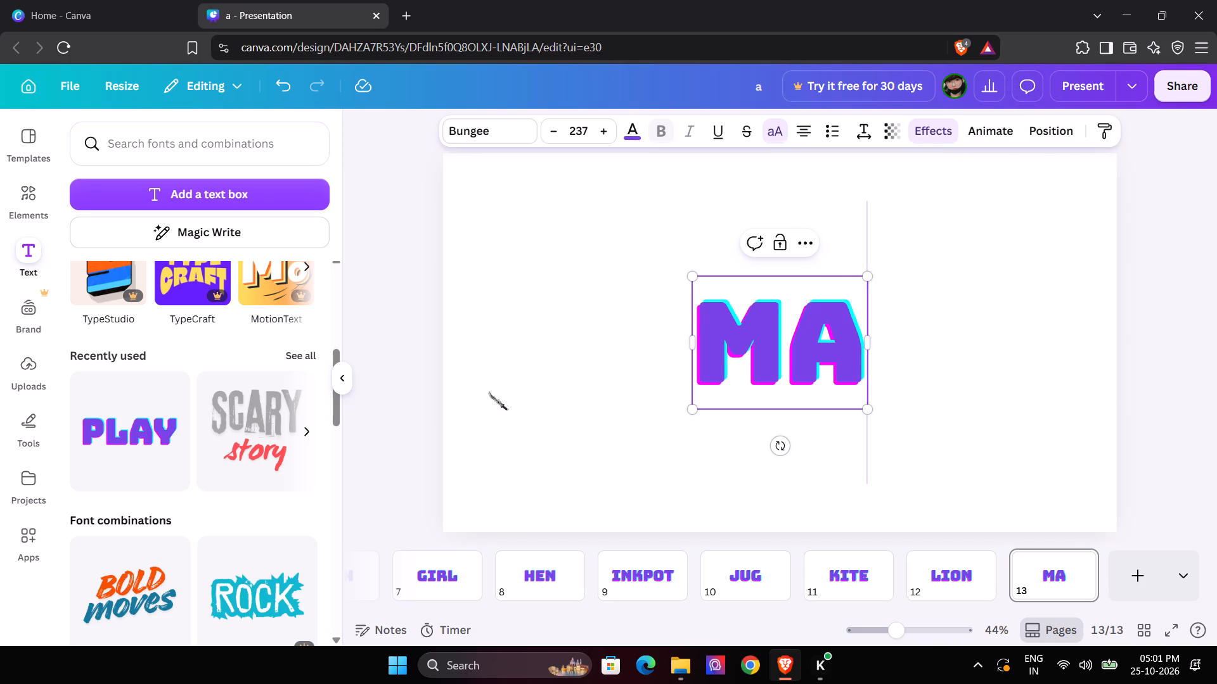
pyautogui.press('n')
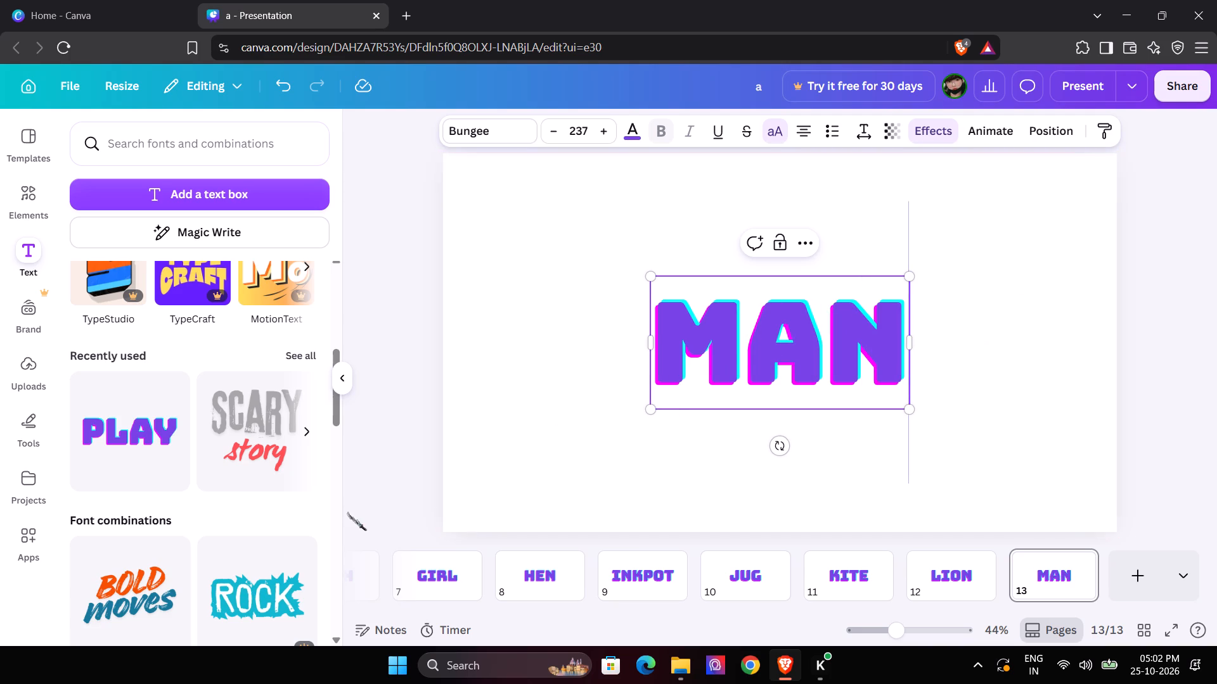
pyautogui.press('g')
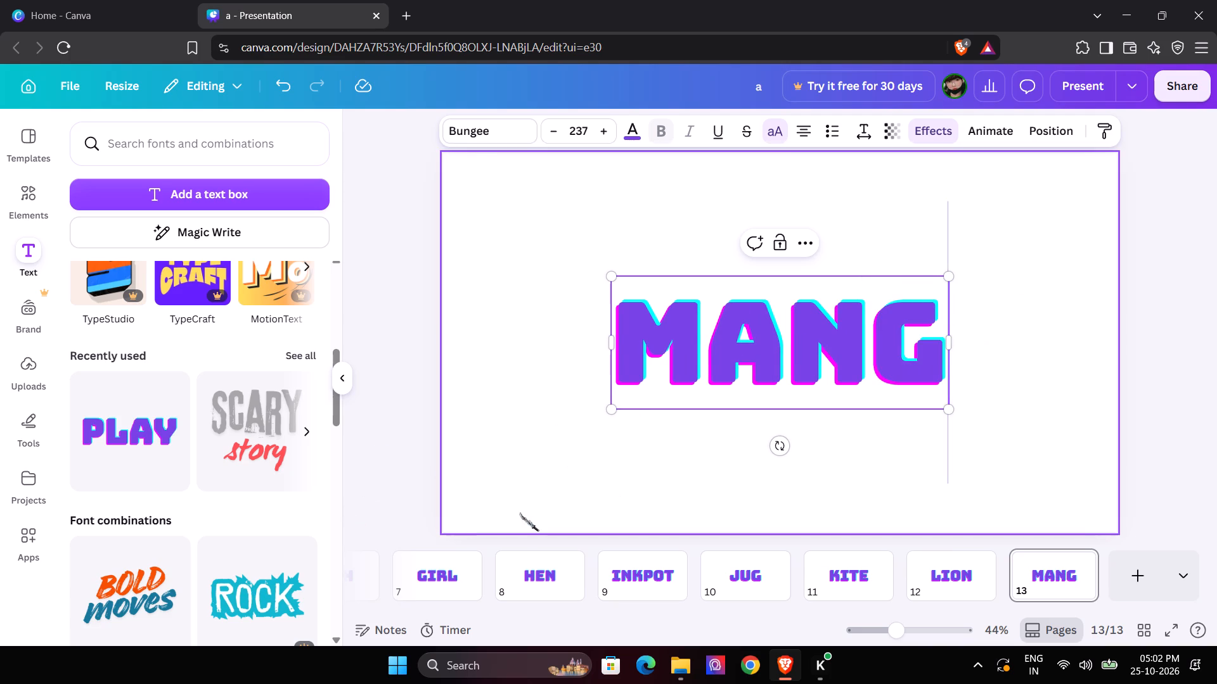
pyautogui.press('o')
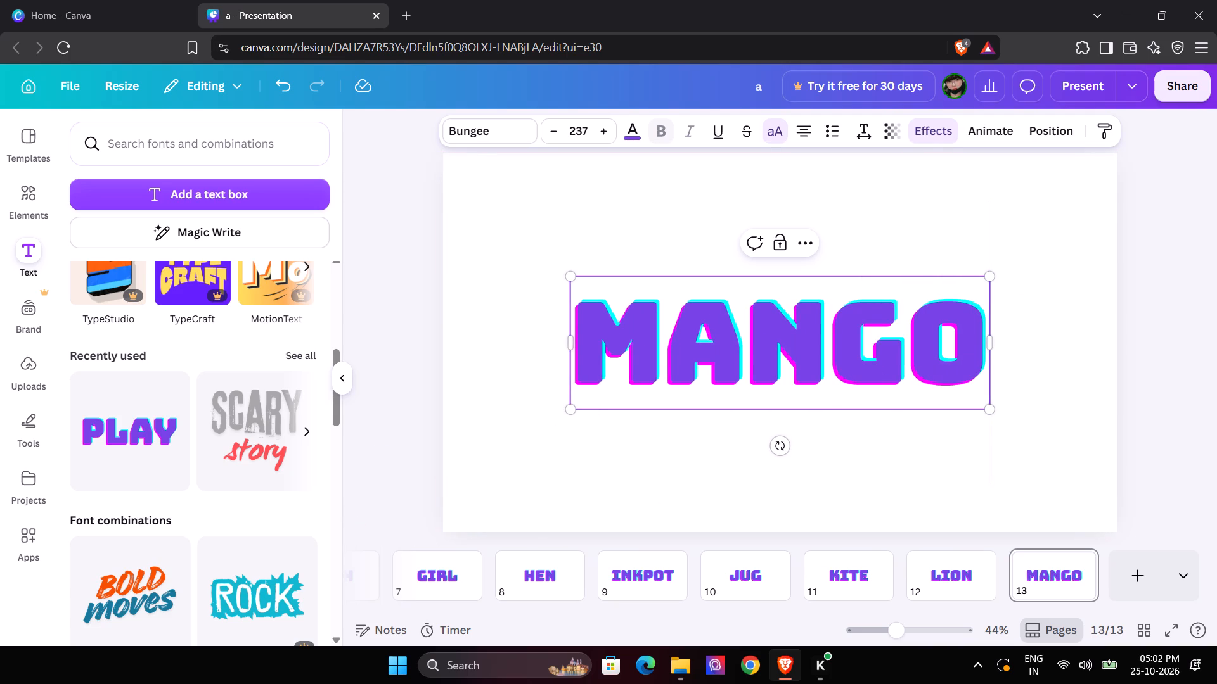
pyautogui.doubleClick(841, 377)
pyautogui.moveTo(841, 377); pyautogui.dragTo(1128, 562)
# Add a fourteenth page with the recently used PLAY text style and change its wording to NEST.
pyautogui.click(1128, 562)
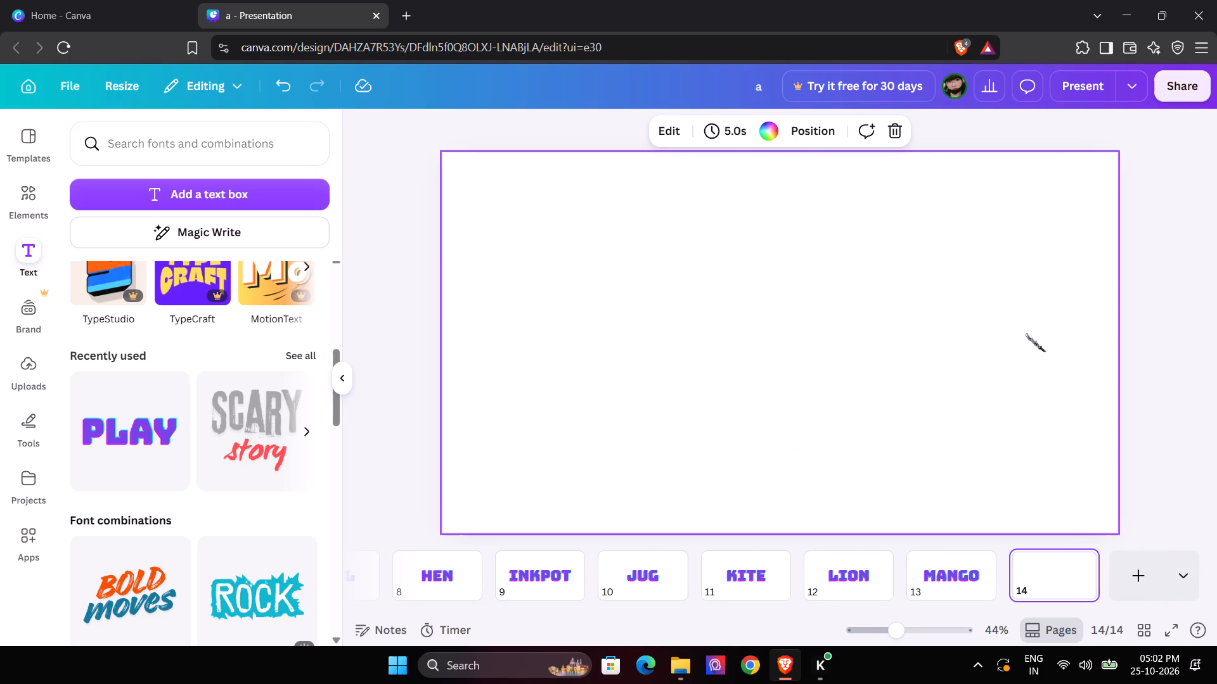
pyautogui.click(77, 412)
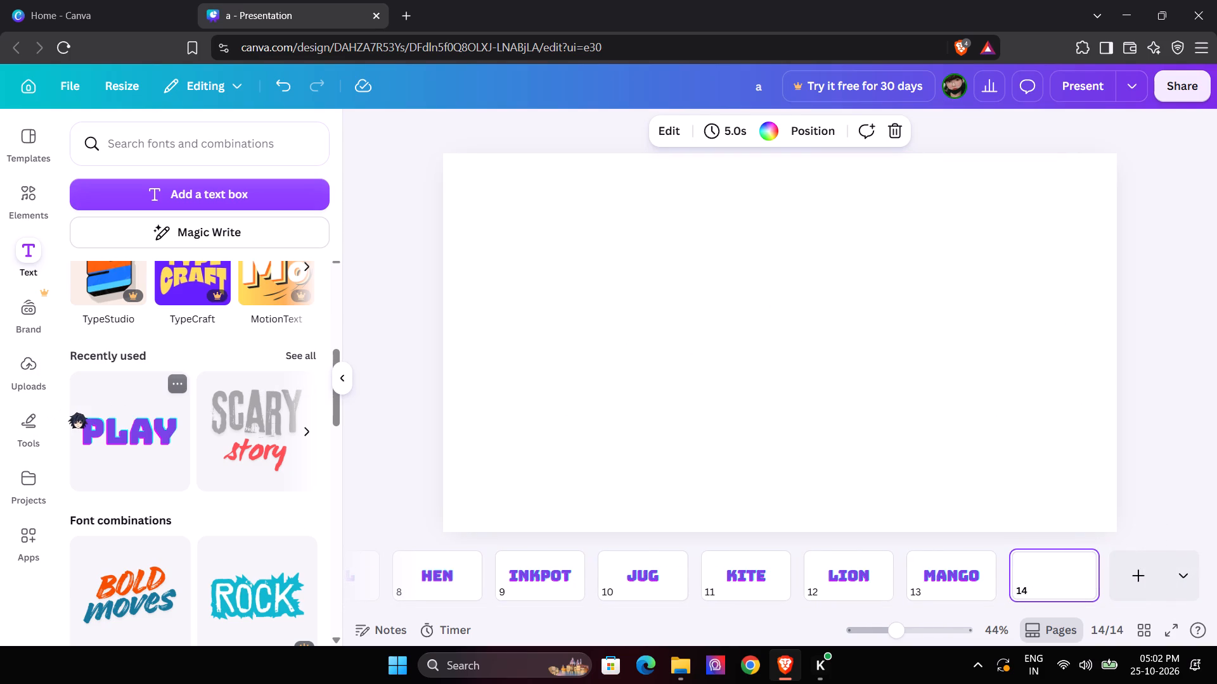
pyautogui.doubleClick(692, 345)
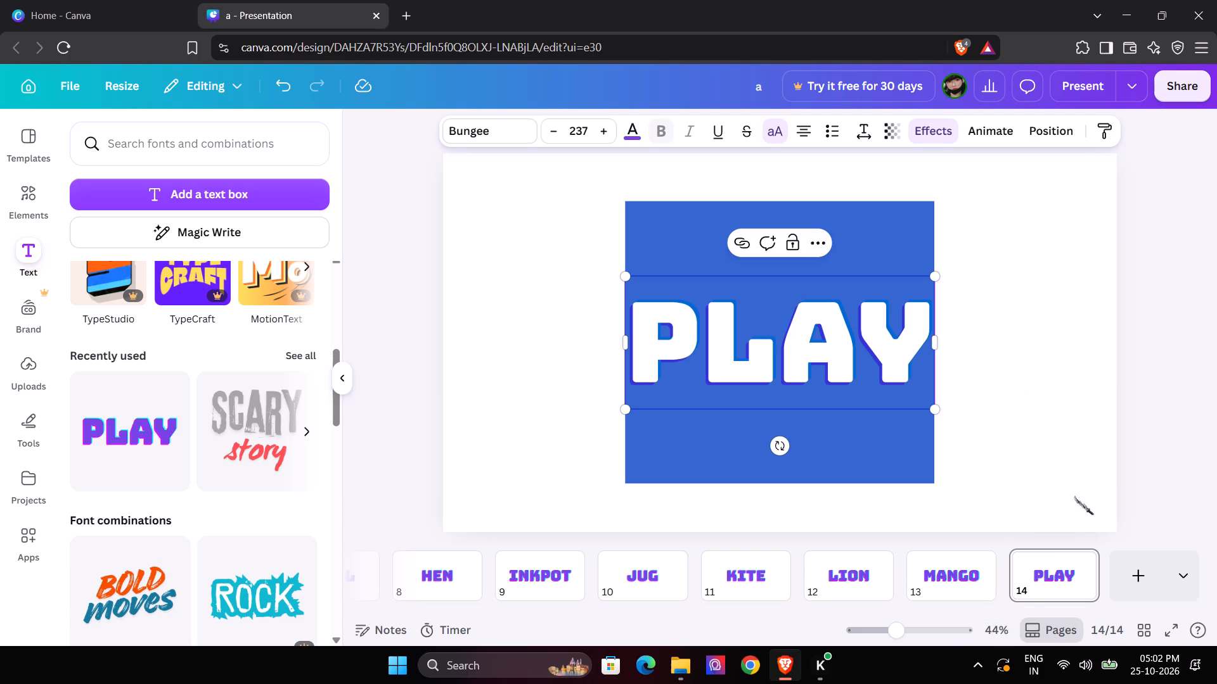
pyautogui.press('BackSpace')
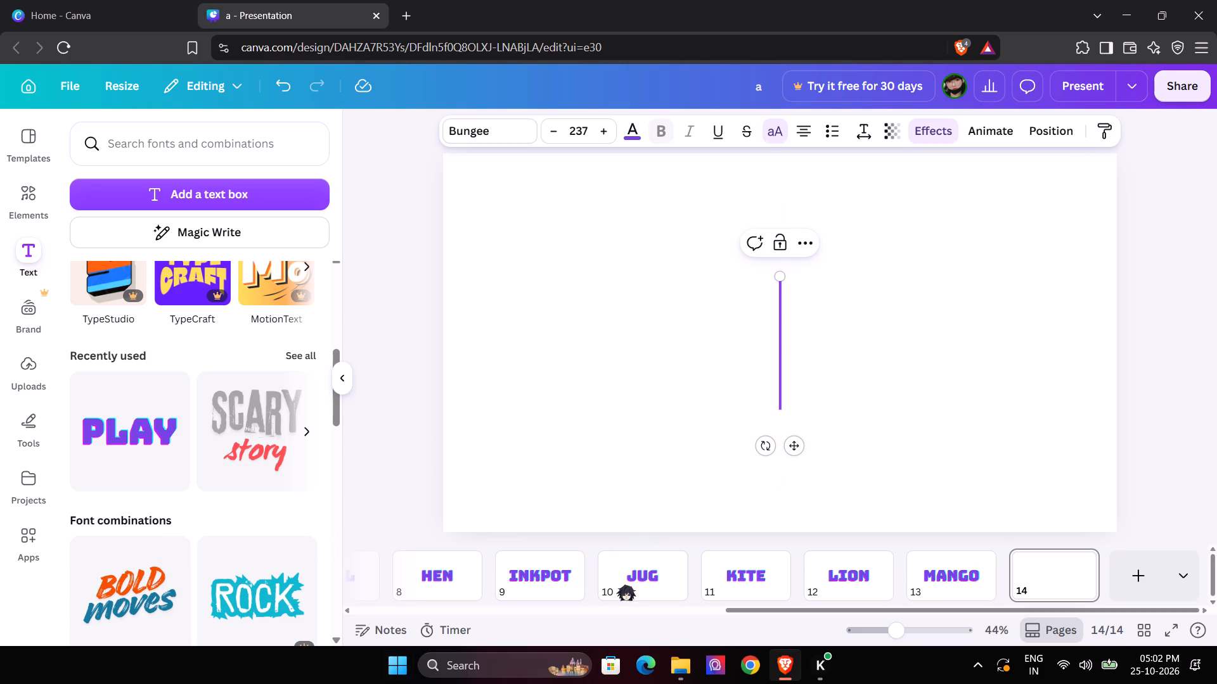
pyautogui.press('n')
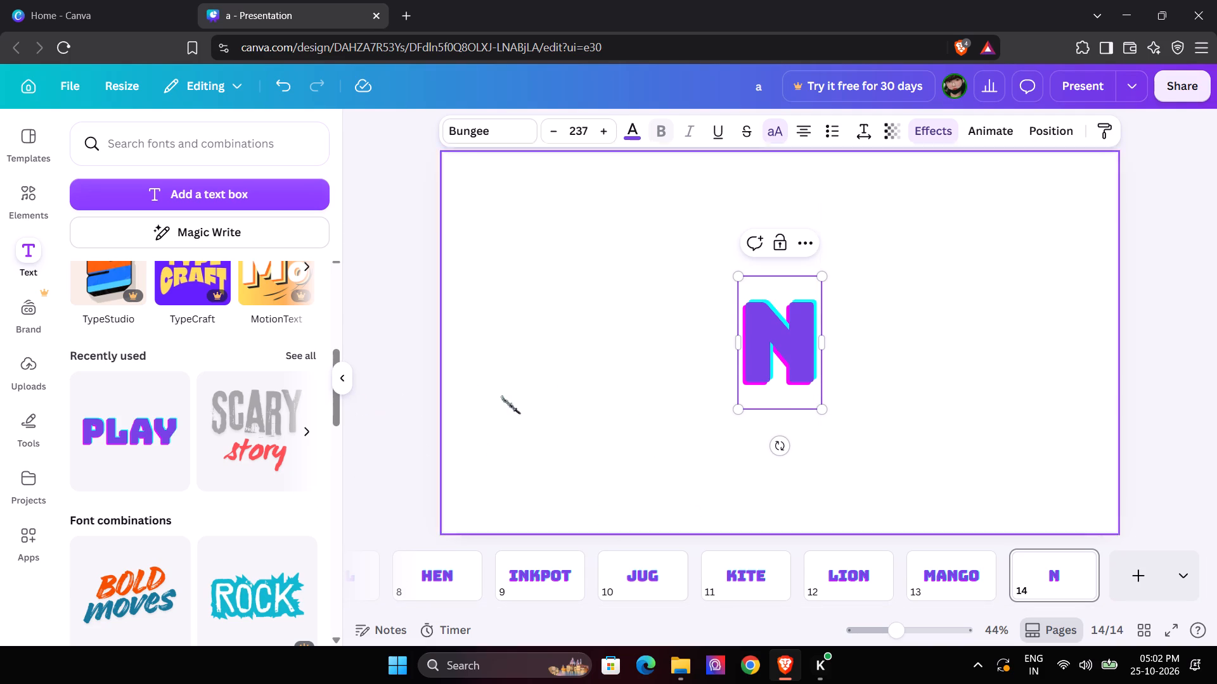
pyautogui.press('e')
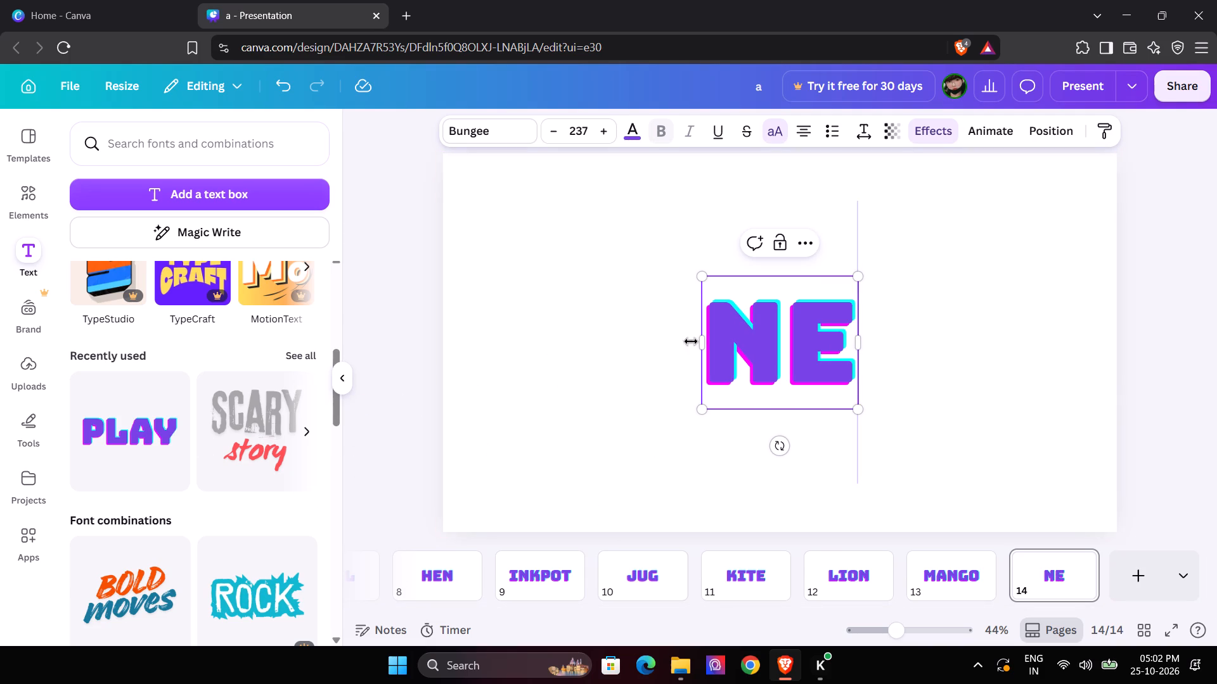
pyautogui.press('s')
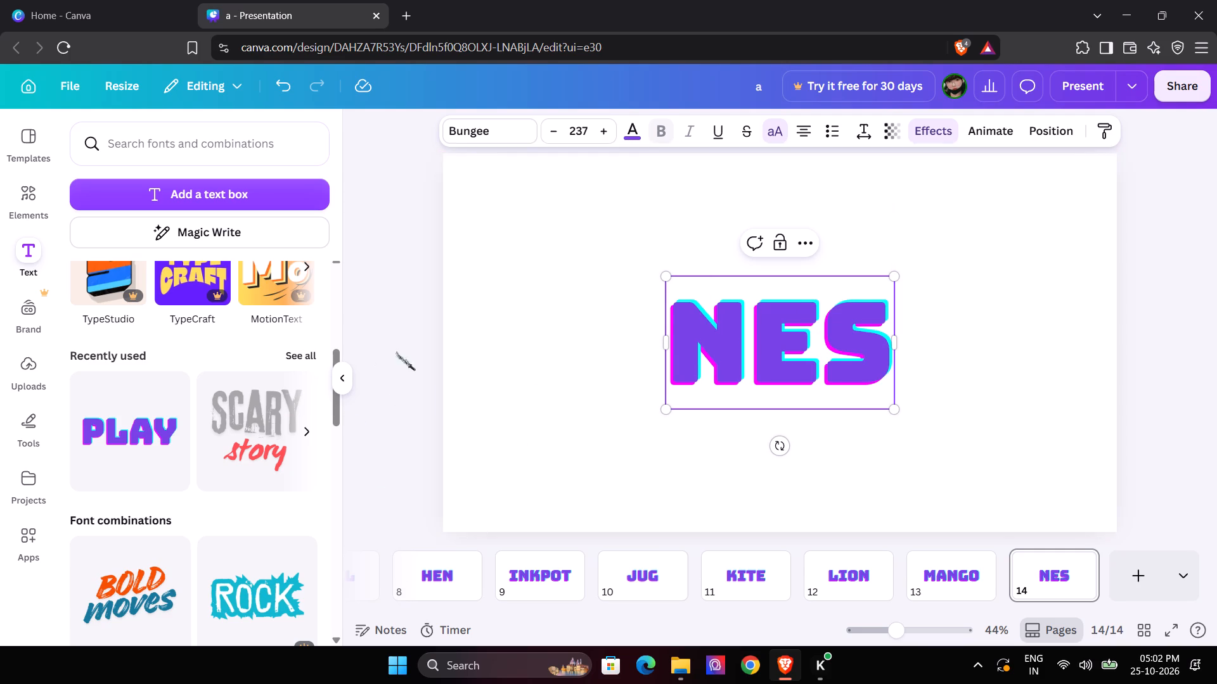
pyautogui.press('c')
pyautogui.press('t')
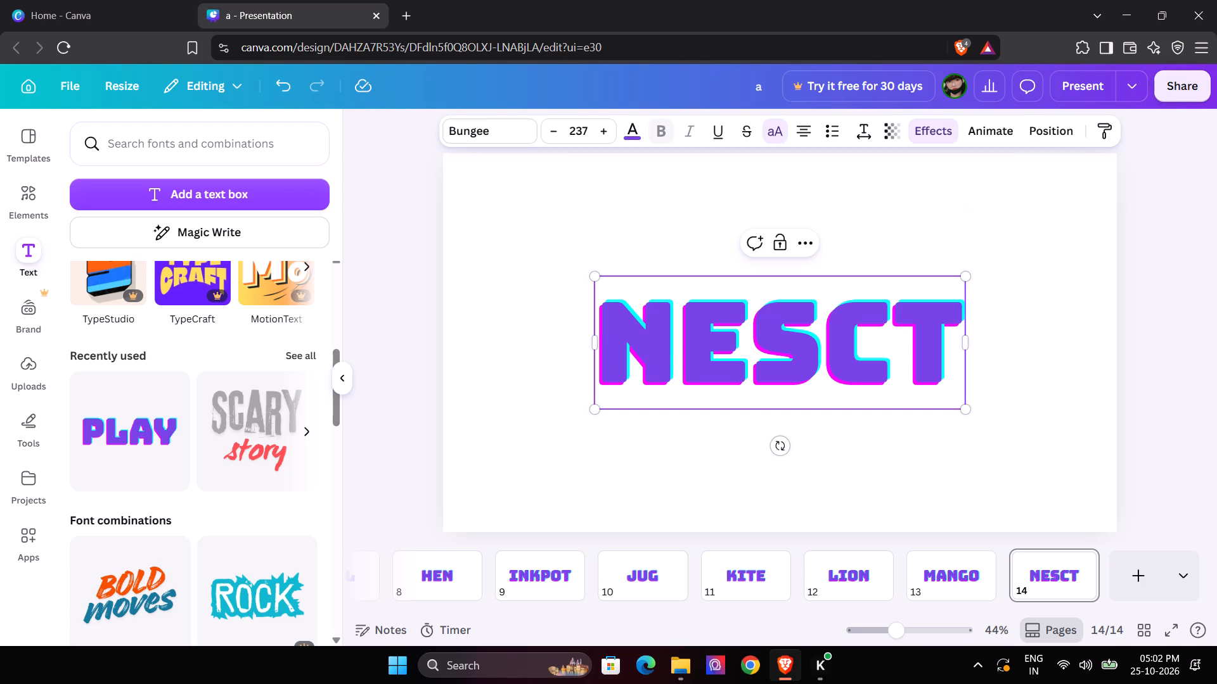
pyautogui.press('BackSpace')
pyautogui.press('BackSpace')
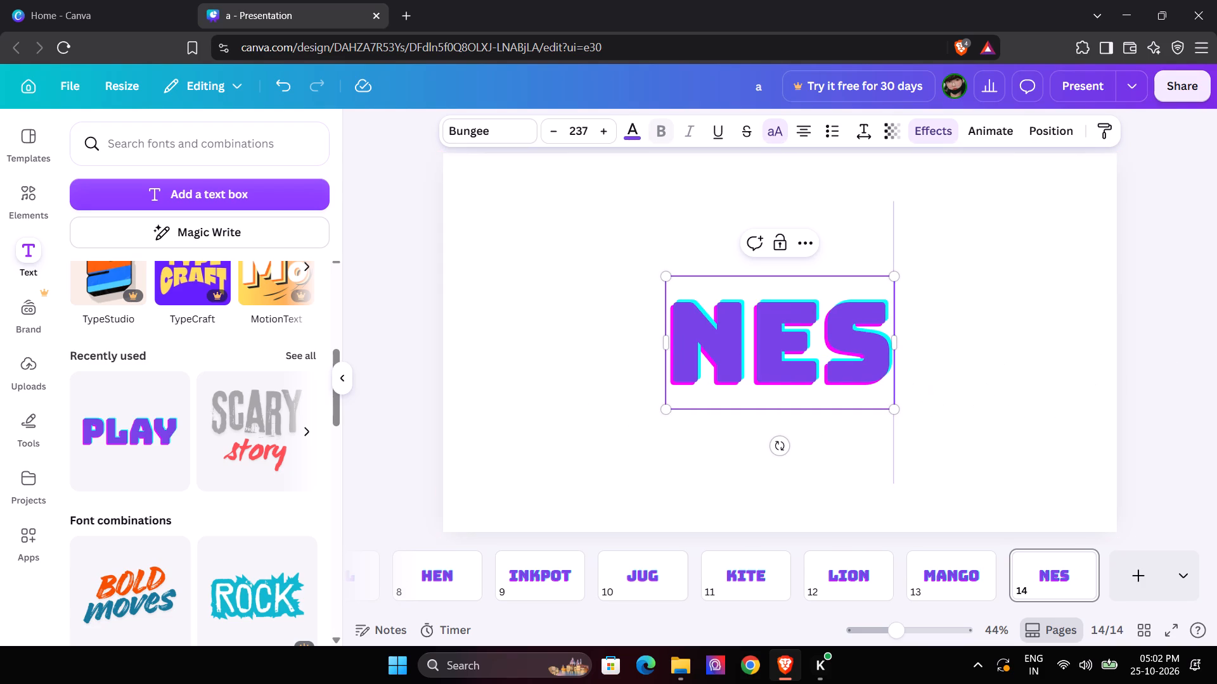
pyautogui.press('t')
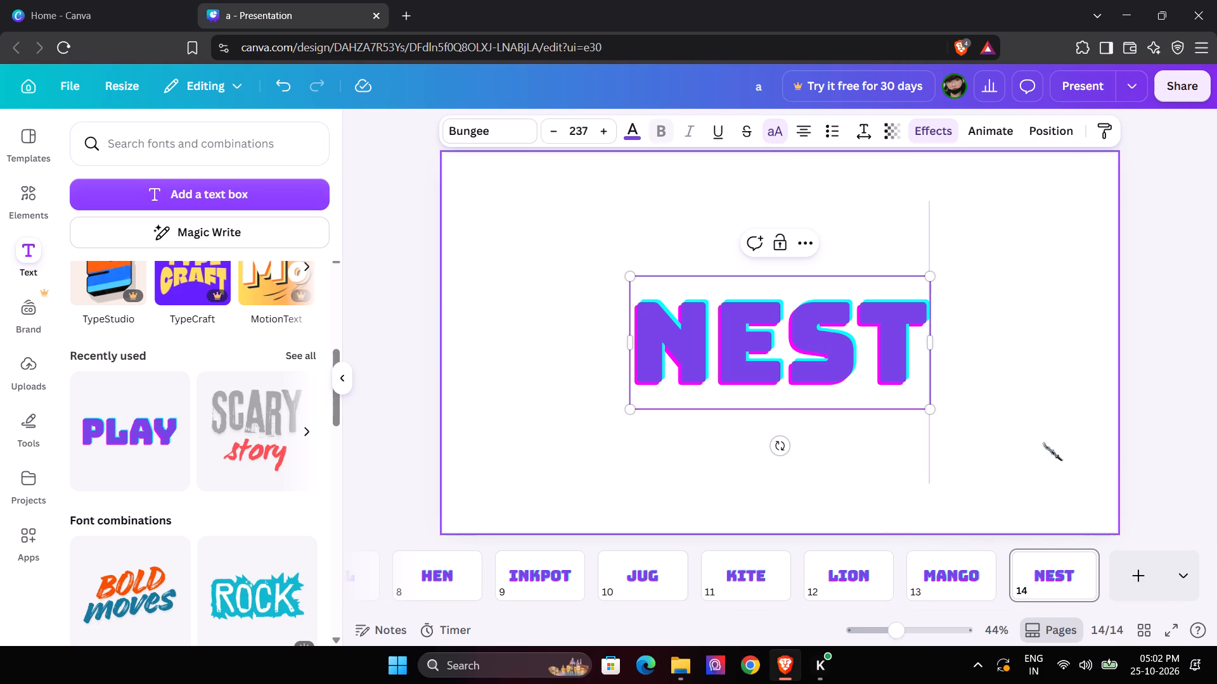
# Add a fifteenth page with the recently used PLAY text style and change its wording to OWL.
pyautogui.click(1125, 561)
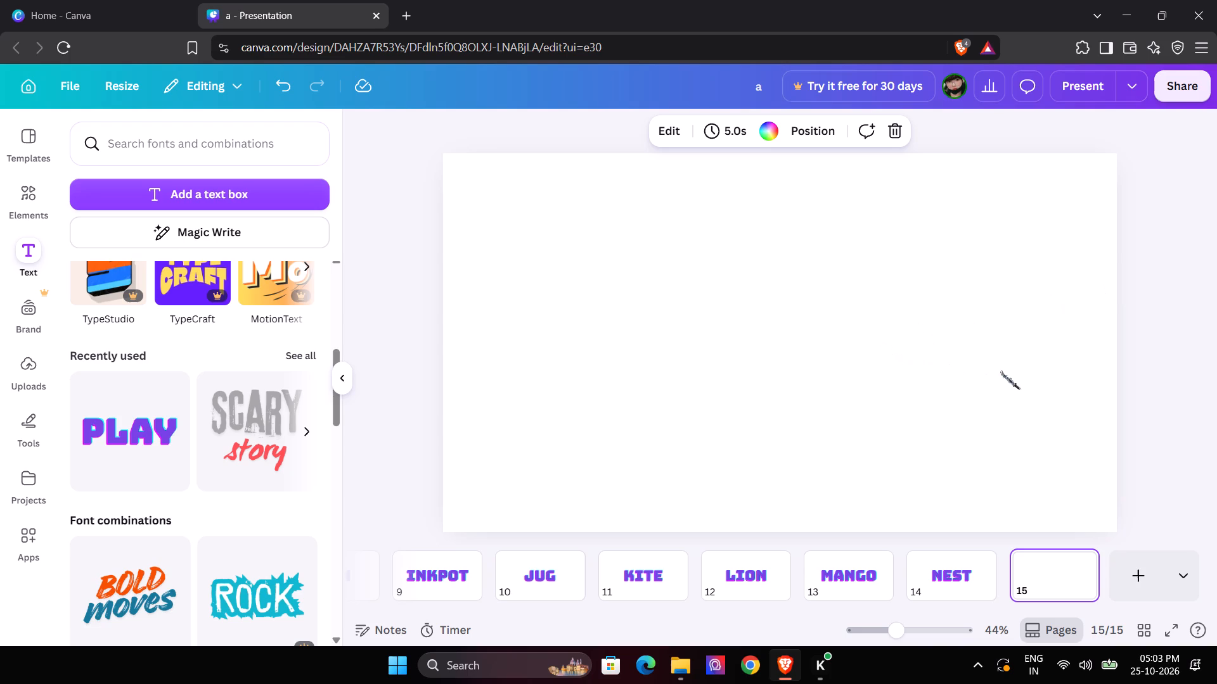
pyautogui.click(1069, 560)
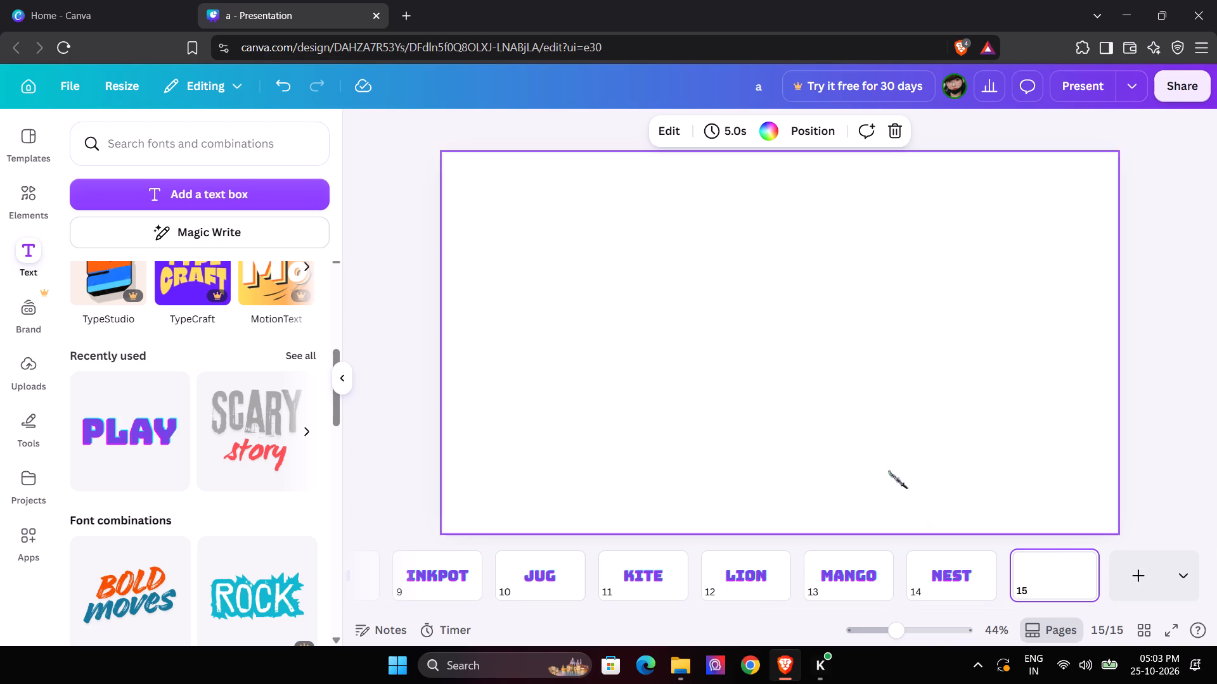
pyautogui.click(121, 446)
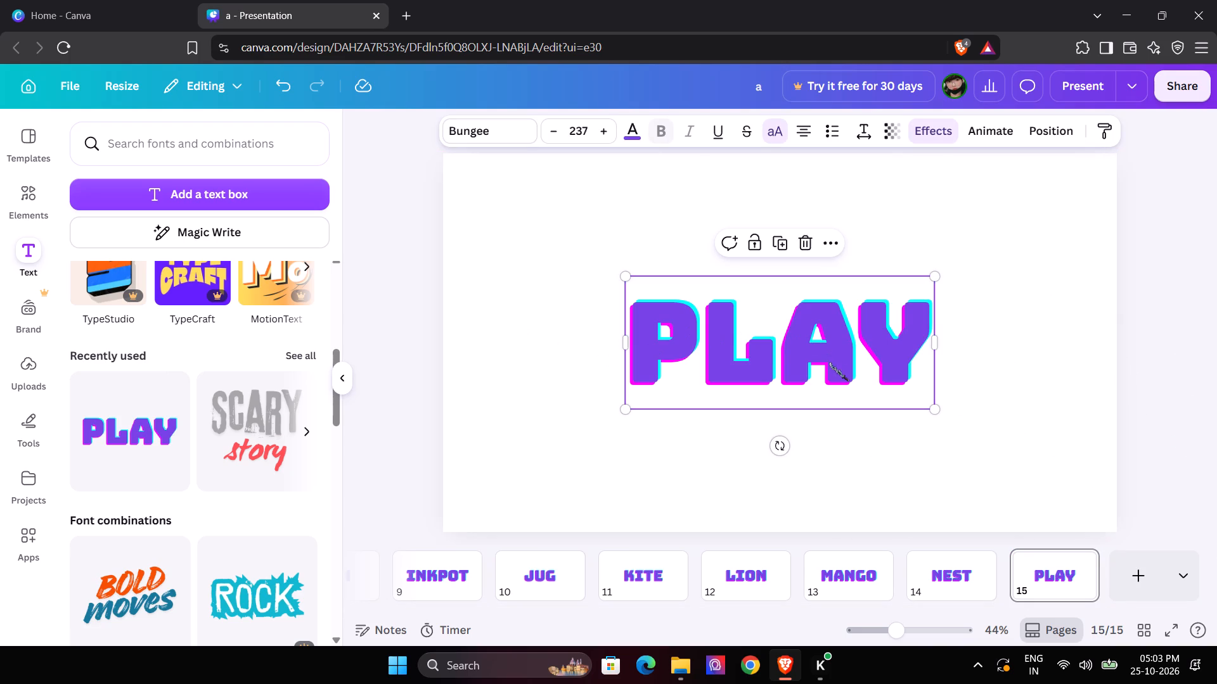
pyautogui.doubleClick(830, 363)
pyautogui.press('BackSpace')
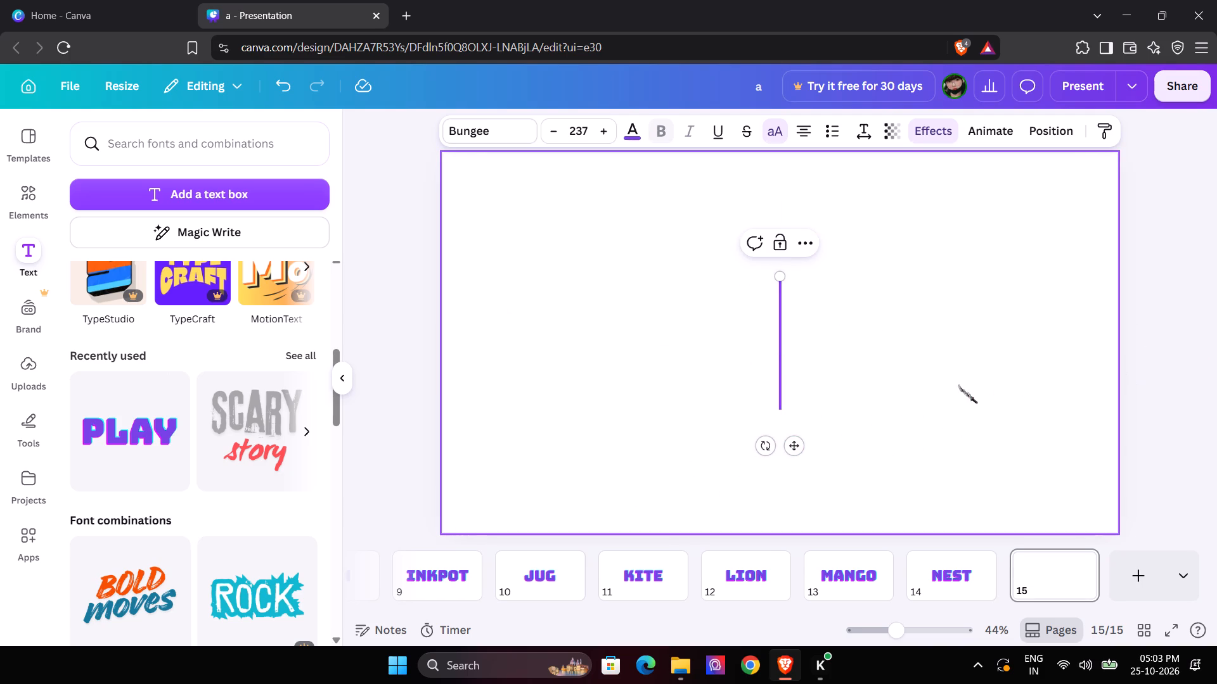
pyautogui.press('o')
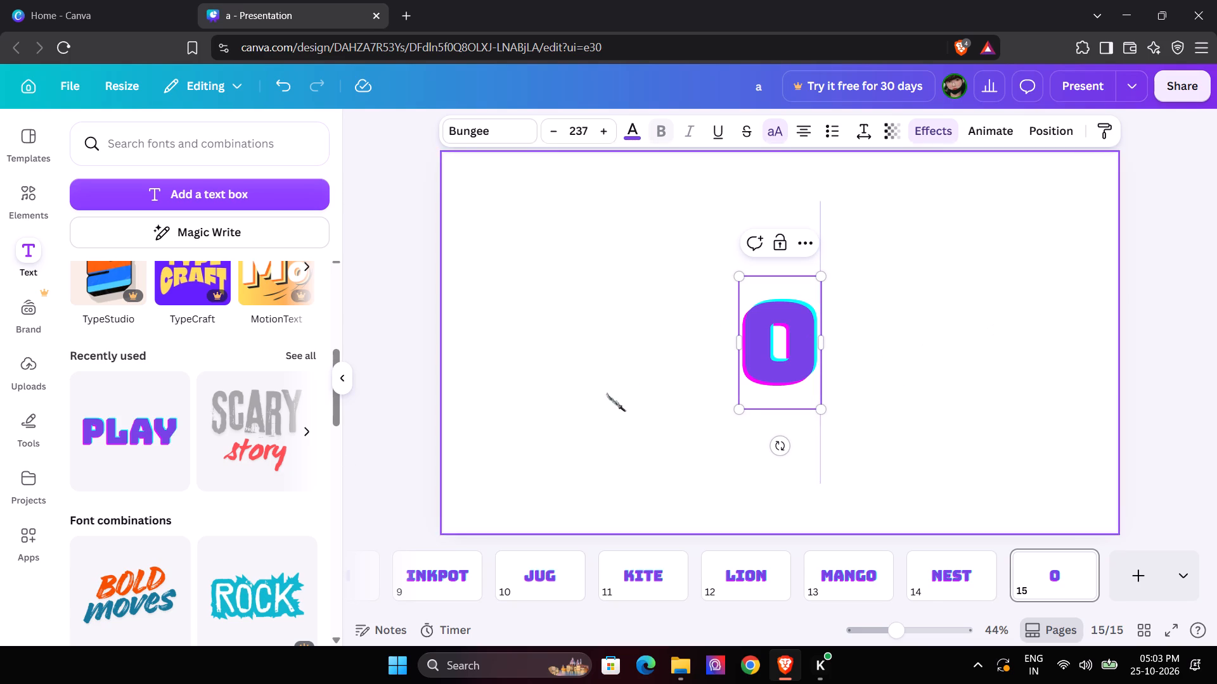
pyautogui.press('w')
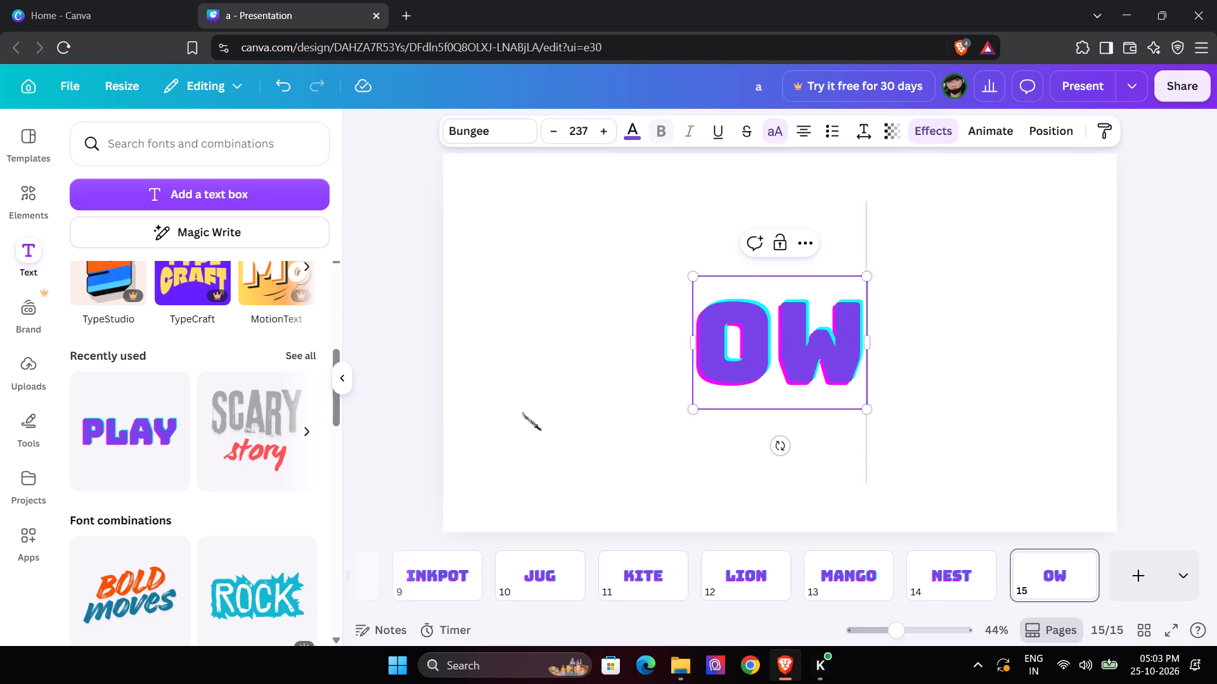
pyautogui.press('l')
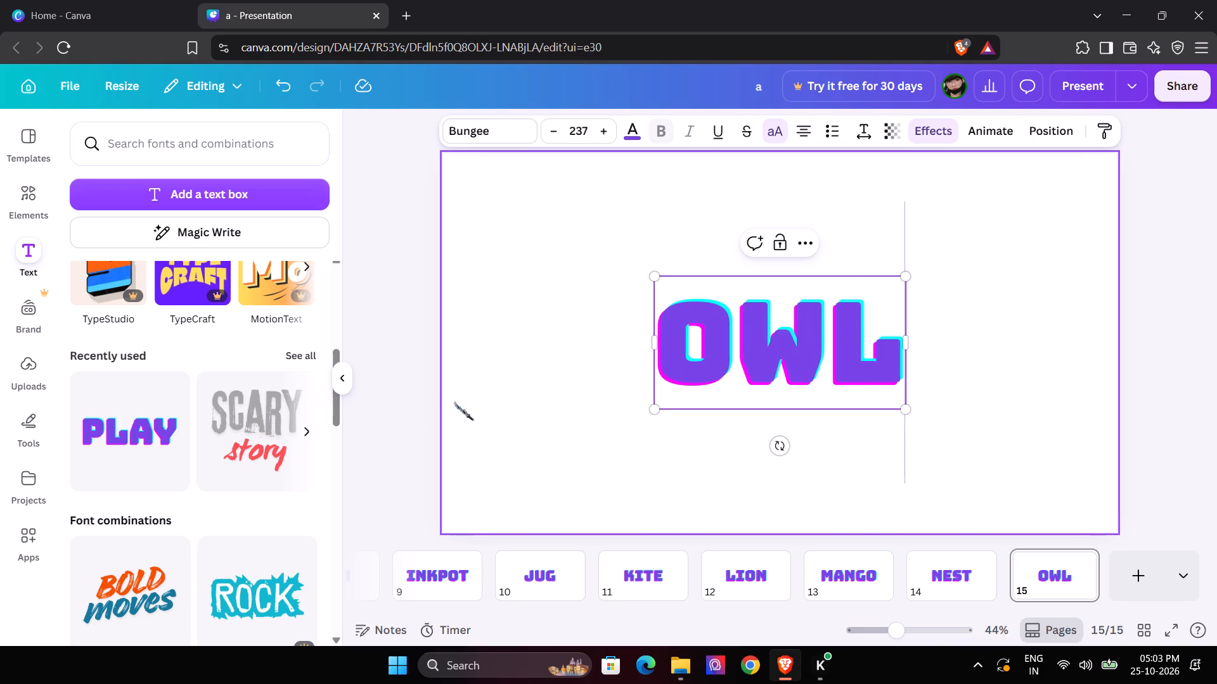
pyautogui.click(841, 362)
# Add a sixteenth page with the recently used PLAY text style and change its wording to PARROT.
pyautogui.click(1152, 586)
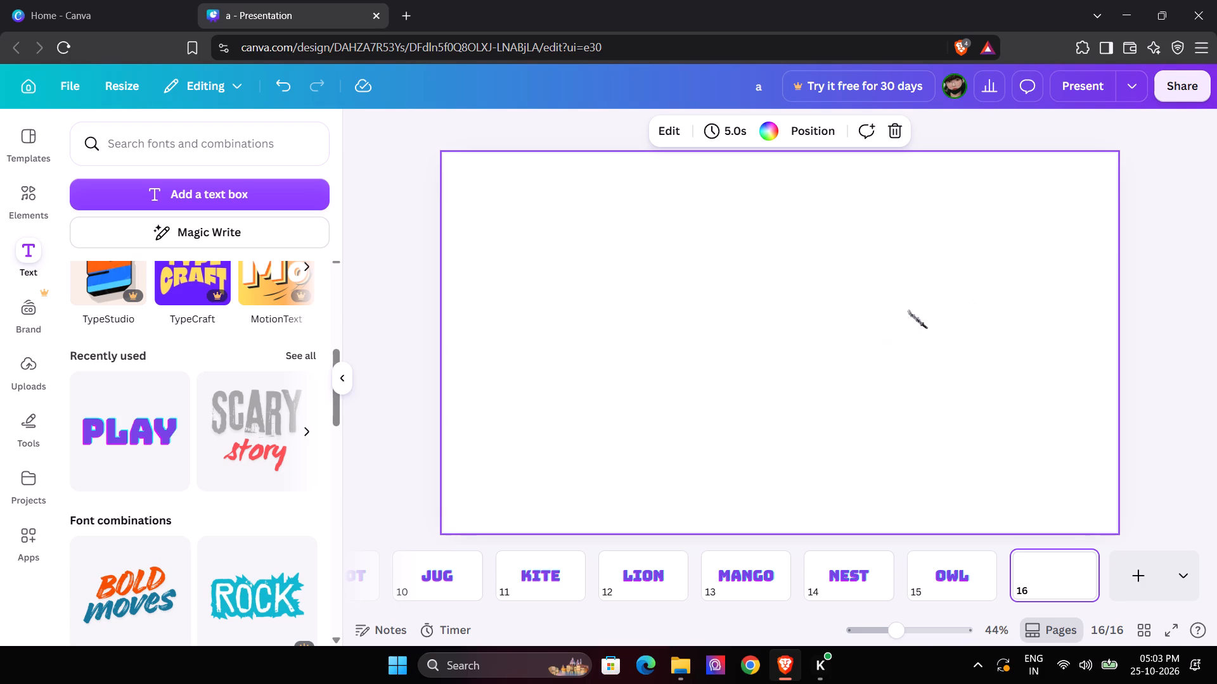
pyautogui.press('p')
pyautogui.click(160, 410)
pyautogui.doubleClick(720, 318)
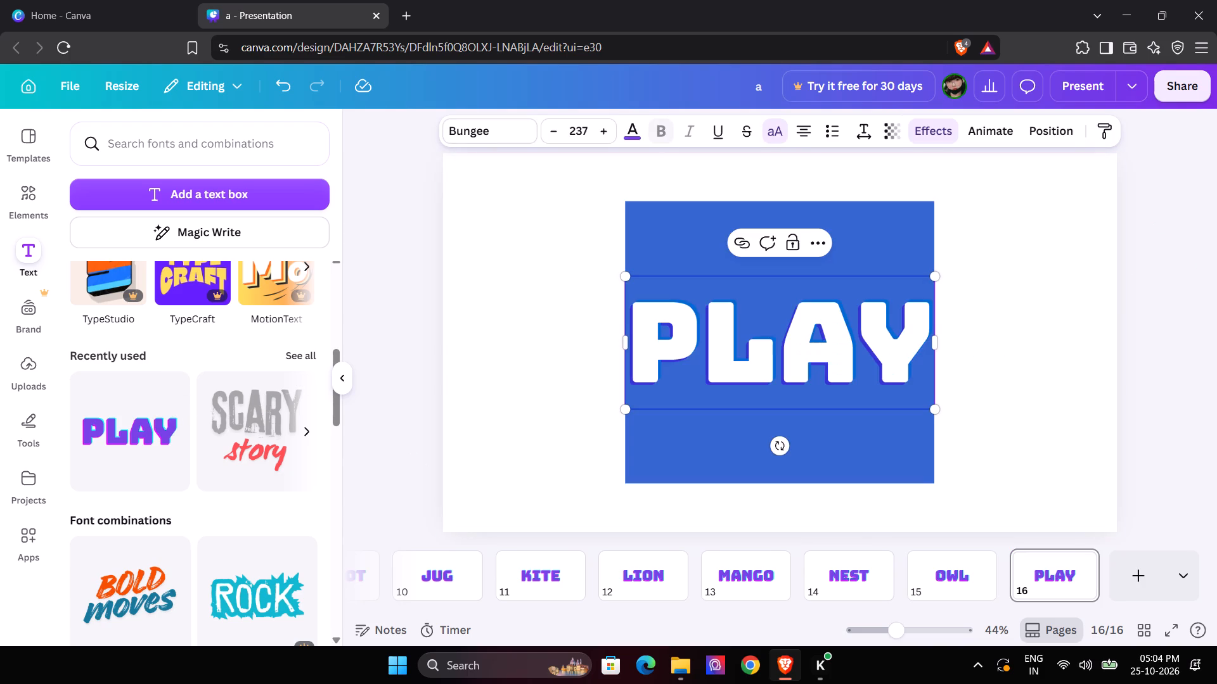
pyautogui.press('BackSpace')
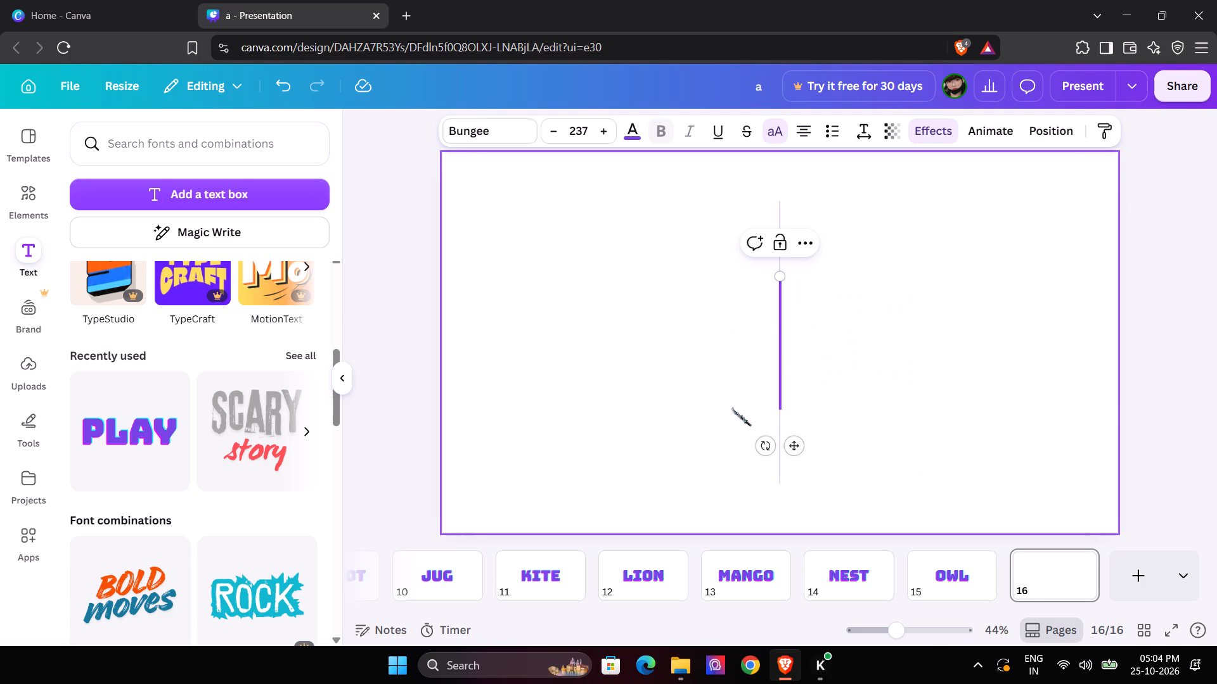
pyautogui.press('p')
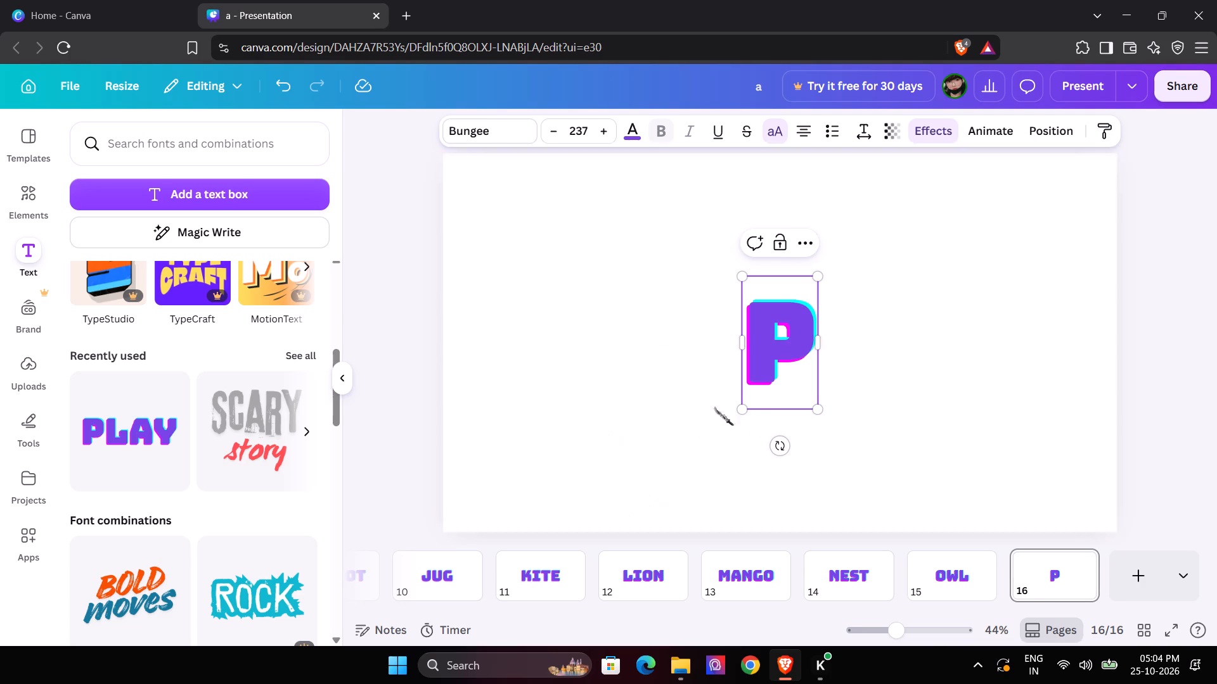
pyautogui.press('a')
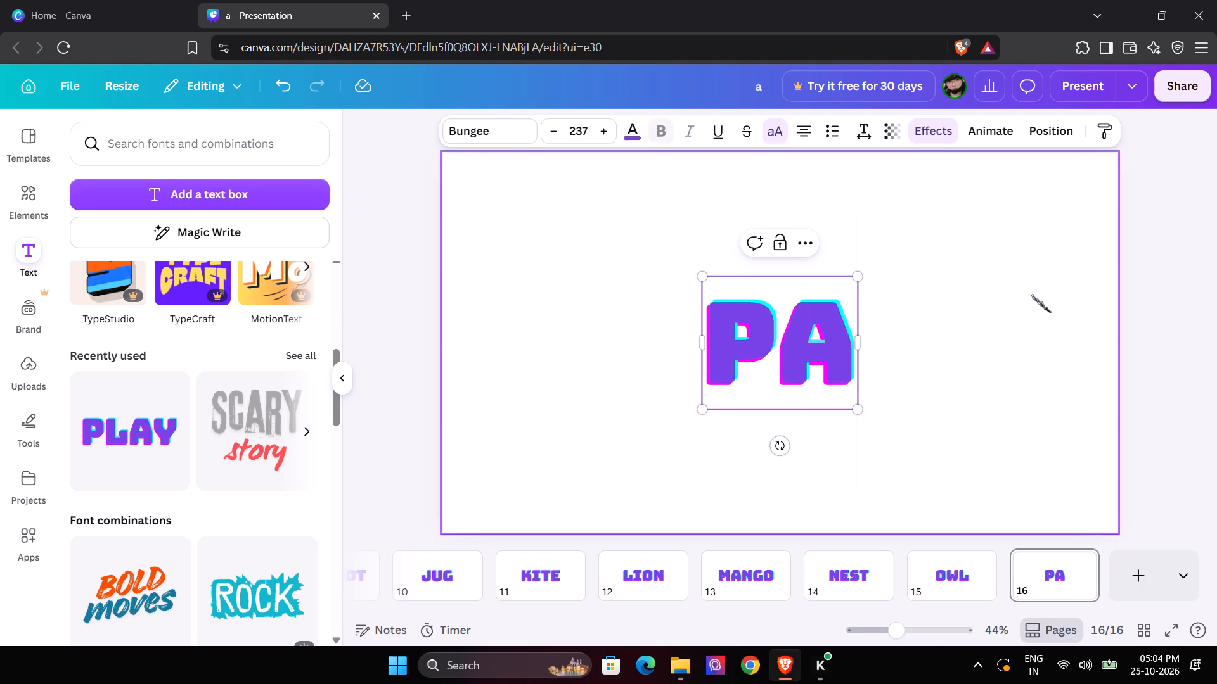
pyautogui.write('rr')
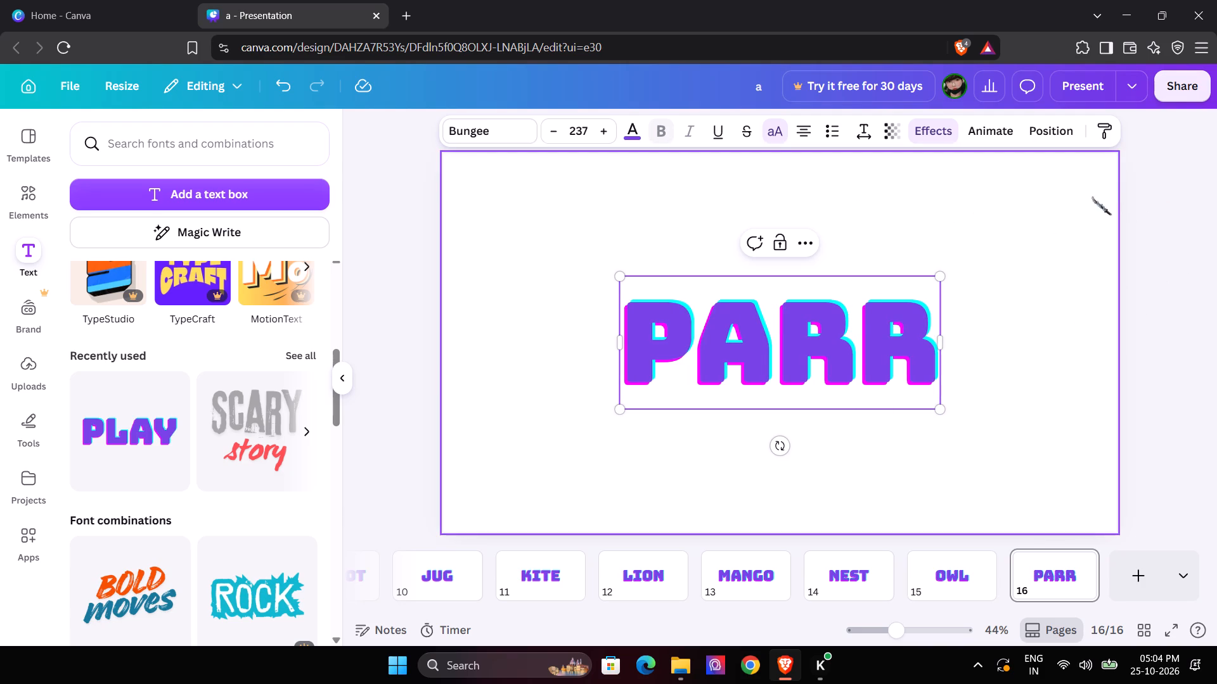
pyautogui.press('o')
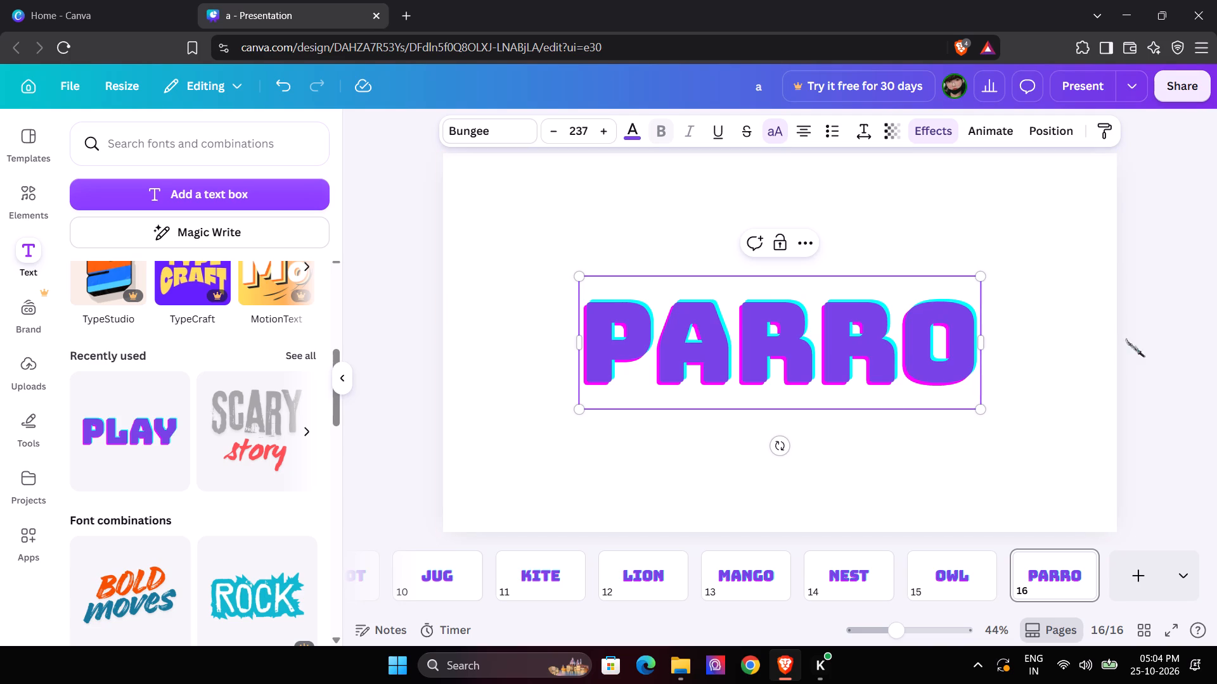
pyautogui.press('t')
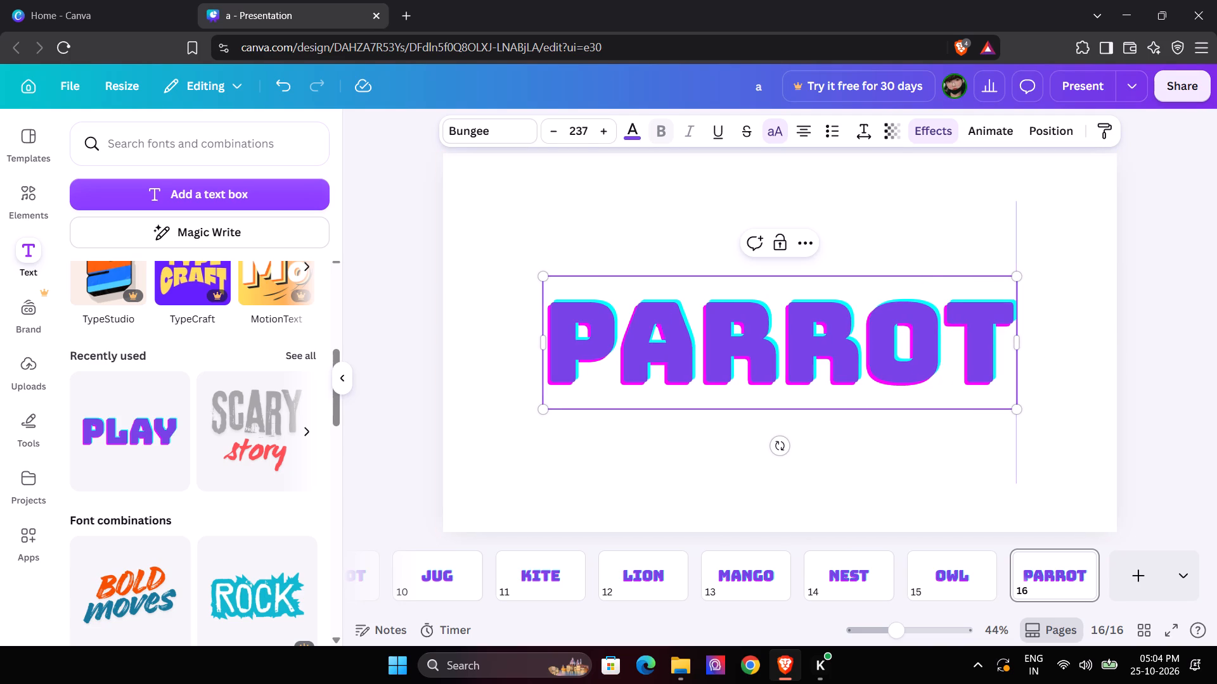
# Add a seventeenth page with the recently used PLAY text style and clear its placeholder wording.
pyautogui.click(1121, 569)
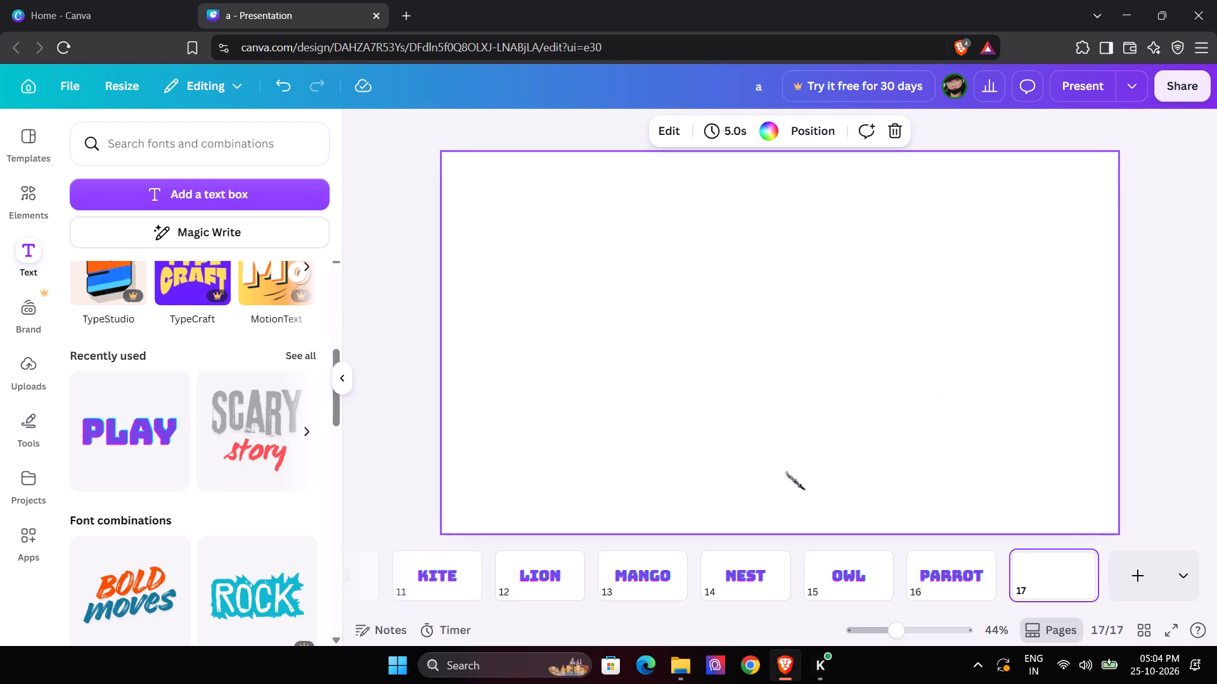
pyautogui.press('q')
pyautogui.click(134, 389)
pyautogui.doubleClick(751, 340)
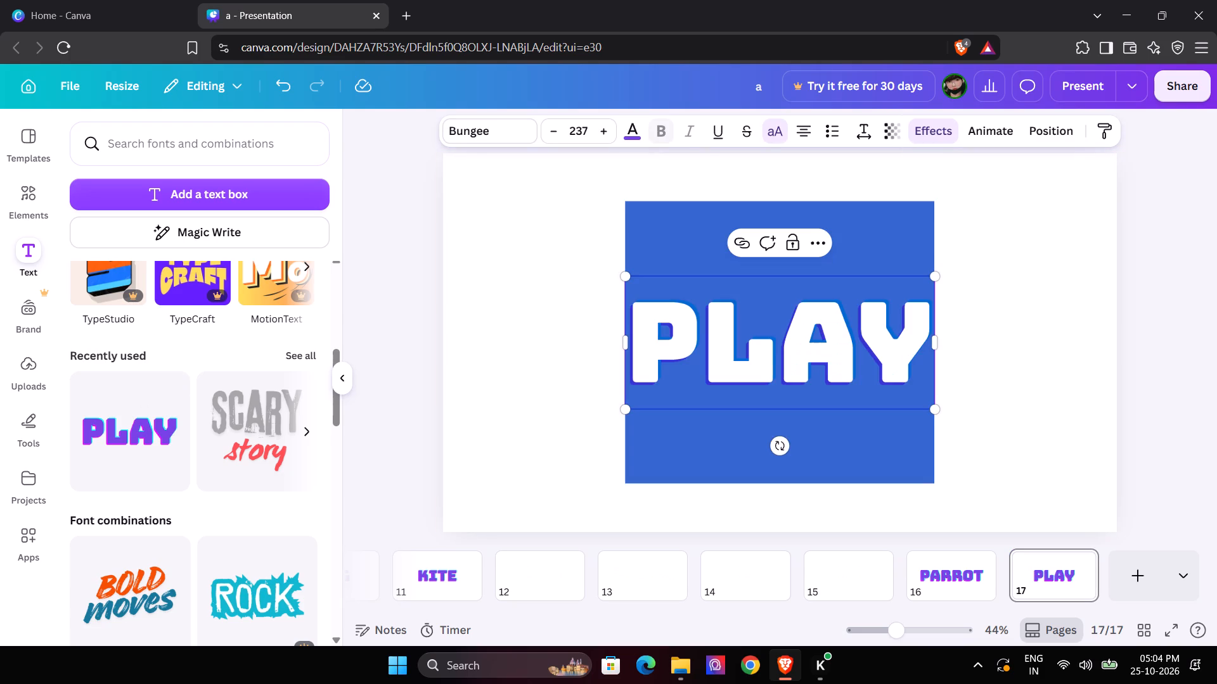
pyautogui.press('BackSpace')
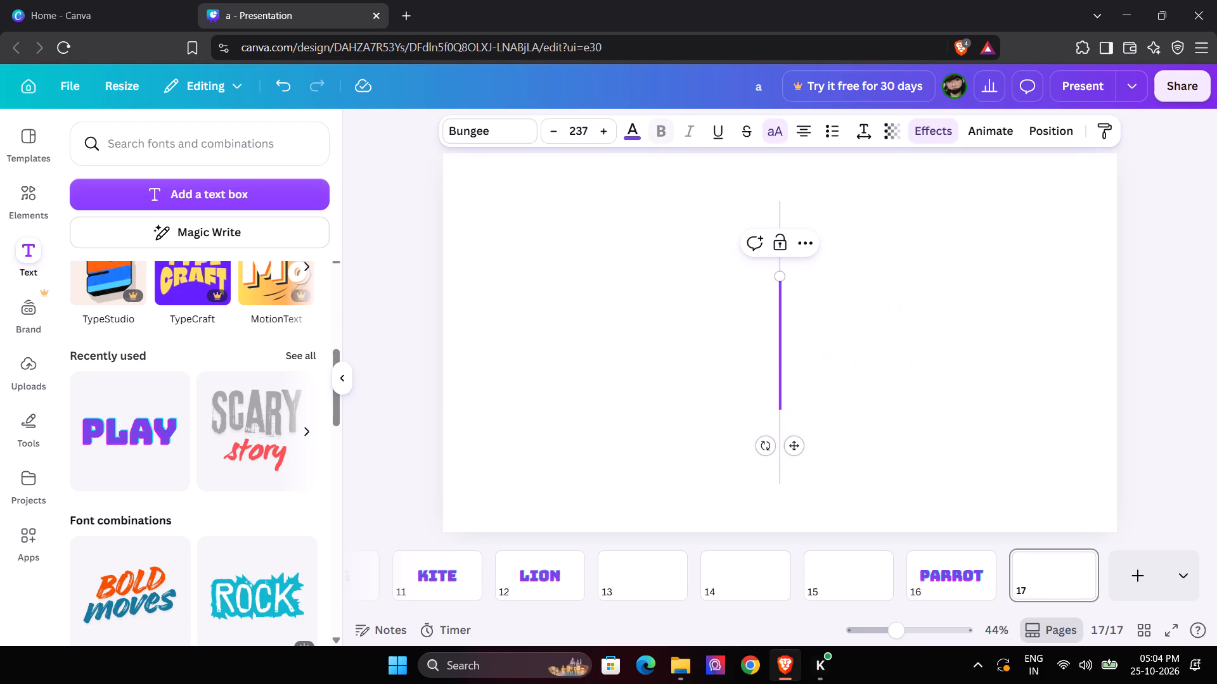